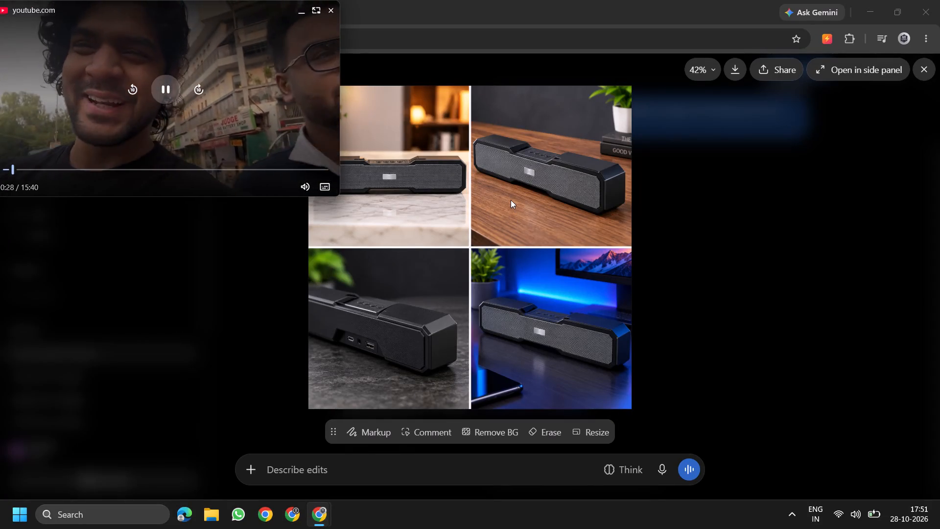
# Capture a screen snip of the blue-lit desk speaker image, the fourth picture in the four-image collage.
pyautogui.press('shift+super+s')
pyautogui.moveTo(476, 254); pyautogui.dragTo(631, 399)
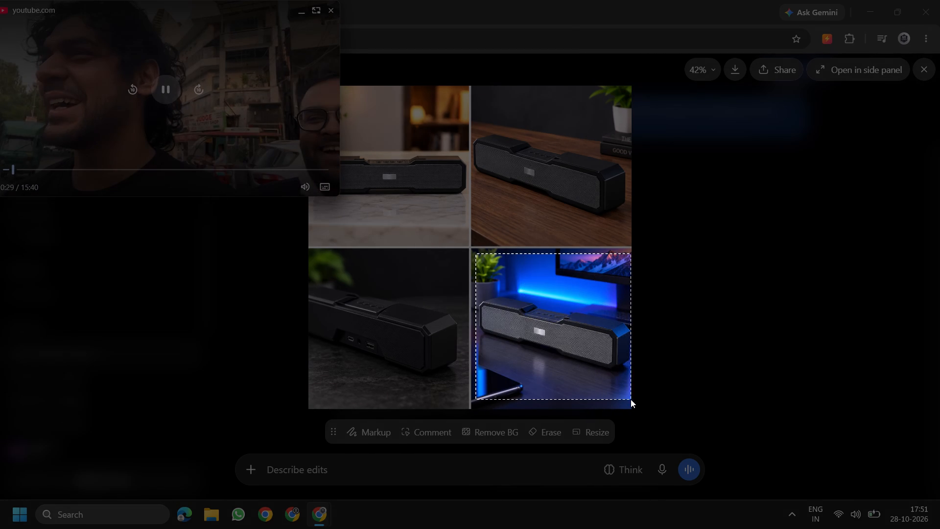
pyautogui.moveTo(631, 399); pyautogui.dragTo(630, 395)
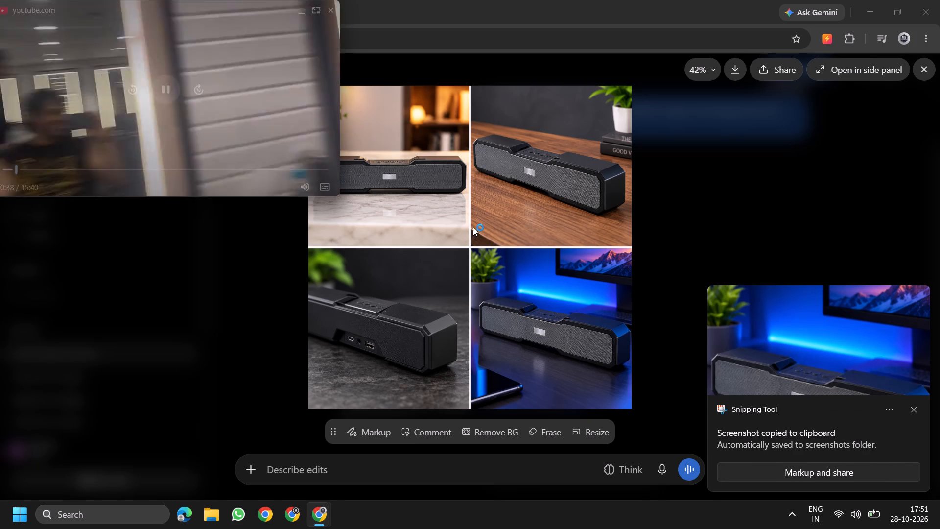
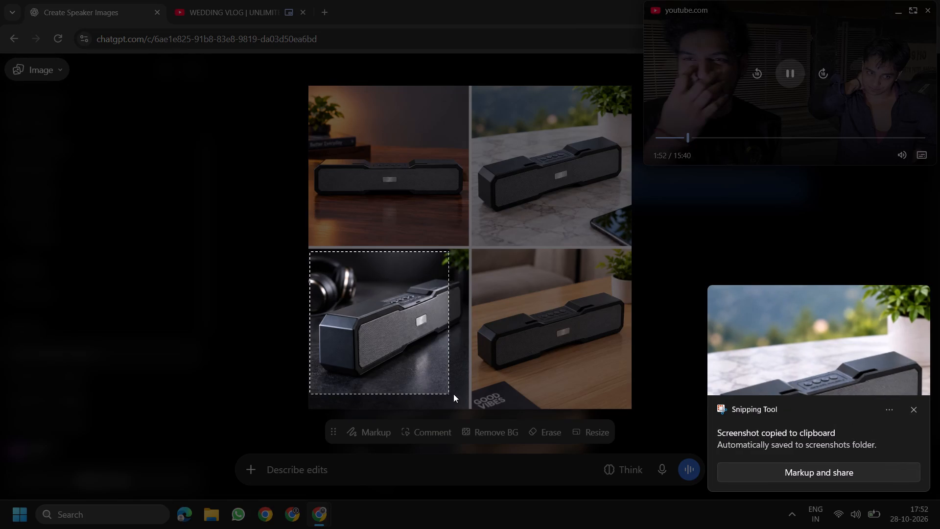
pyautogui.moveTo(453, 394); pyautogui.dragTo(465, 404)
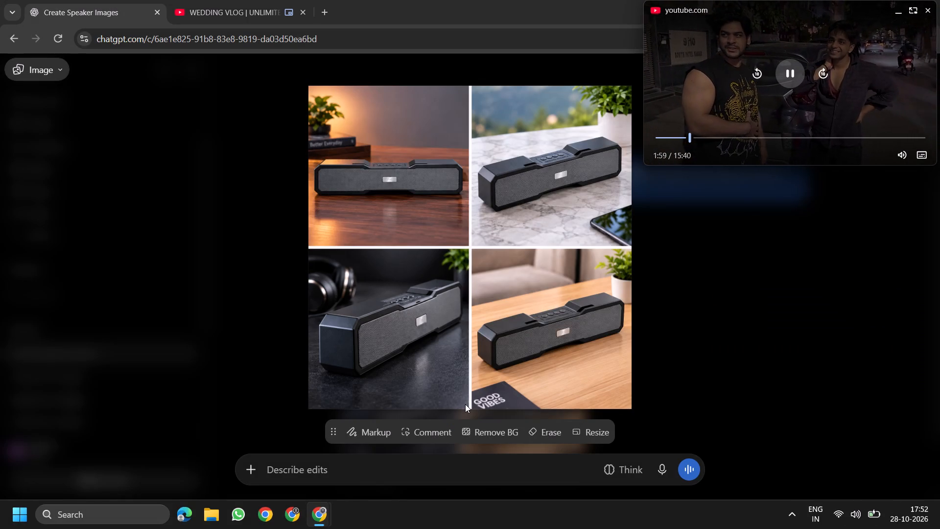
# Capture a screen snip of the fourth collage picture, the speaker on the light wooden table near the sofa.
pyautogui.press('shift+super+s')
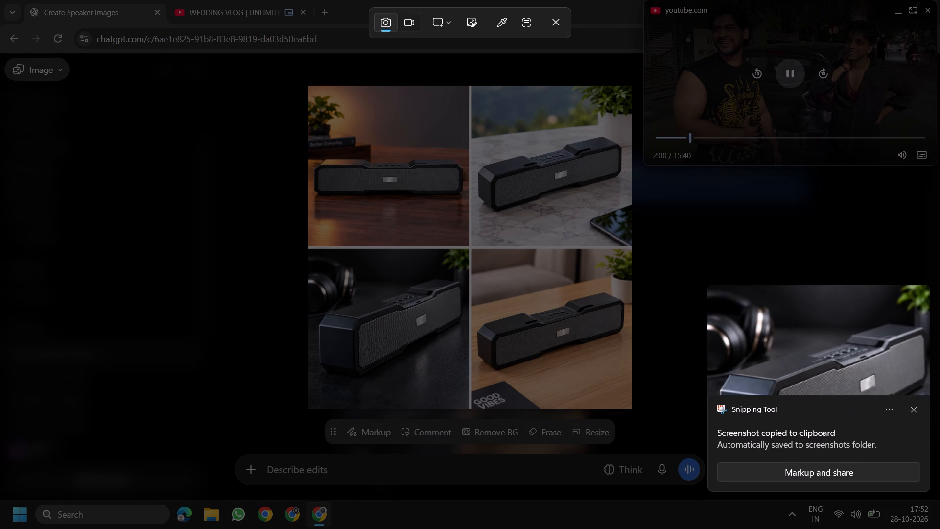
pyautogui.moveTo(473, 253); pyautogui.dragTo(655, 379)
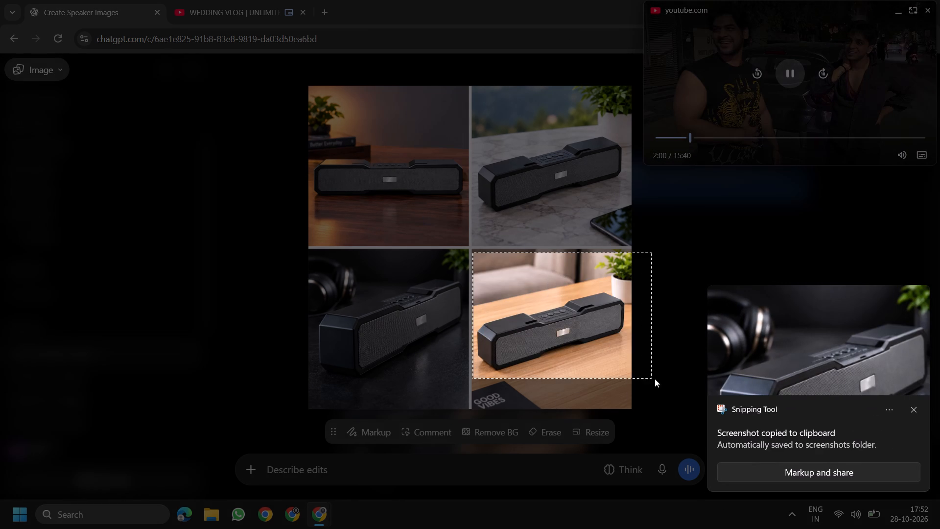
pyautogui.moveTo(655, 379); pyautogui.dragTo(628, 394)
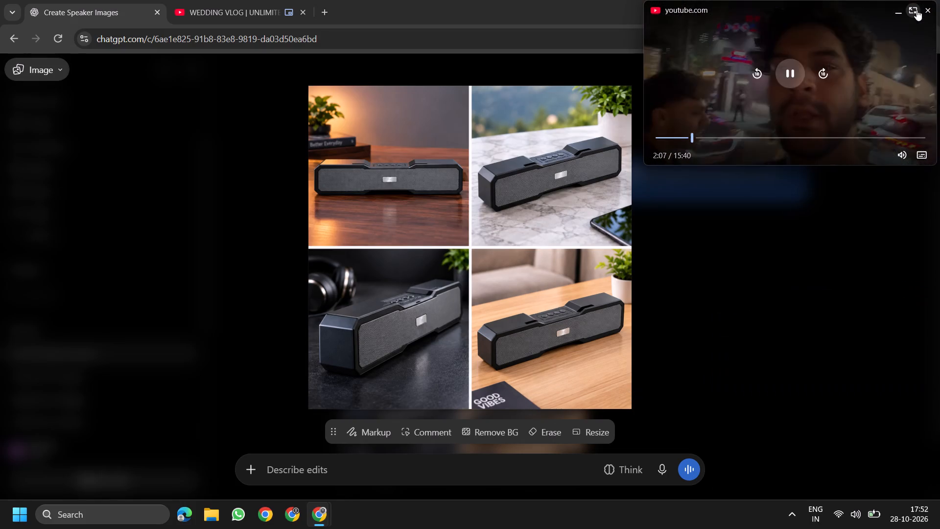
# Return the floating wedding vlog video to its YouTube tab and switch it to full screen.
pyautogui.click(919, 10)
pyautogui.scroll(-1, 437, 423)
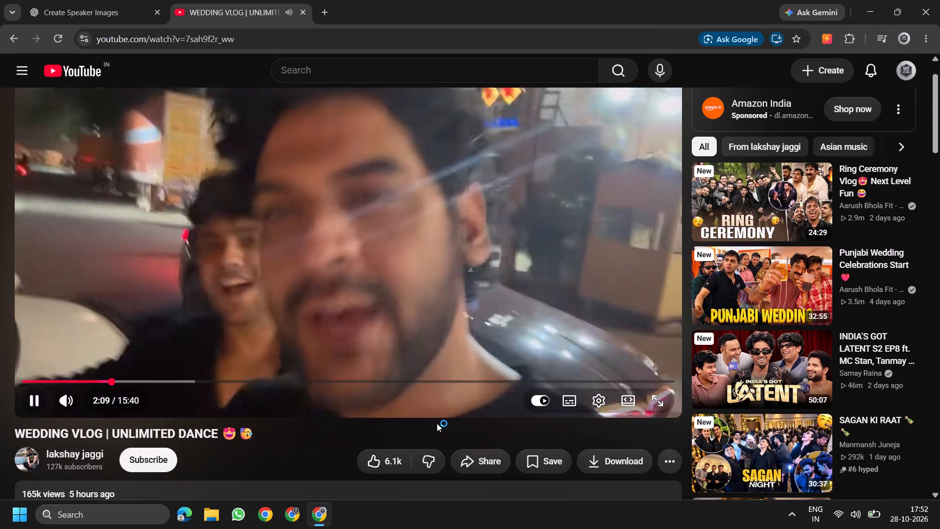
pyautogui.scroll(-1, 437, 423)
pyautogui.click(655, 399)
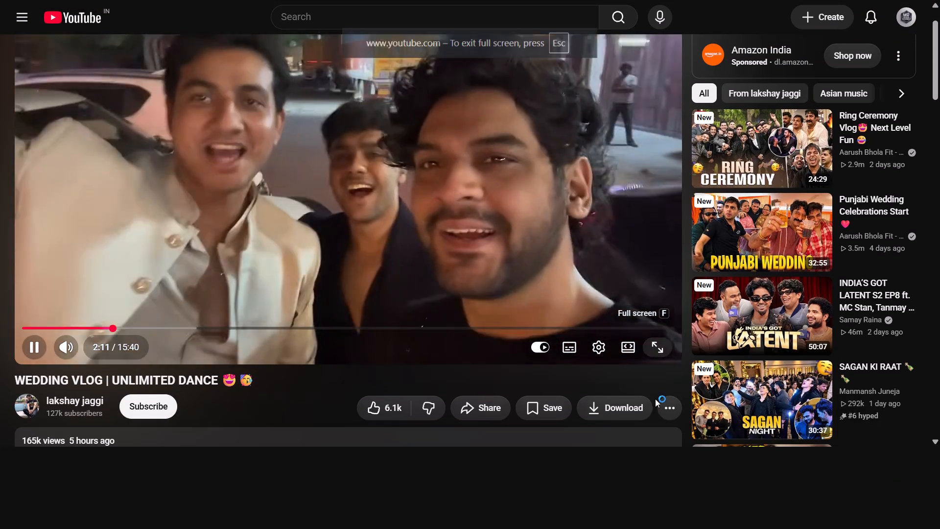
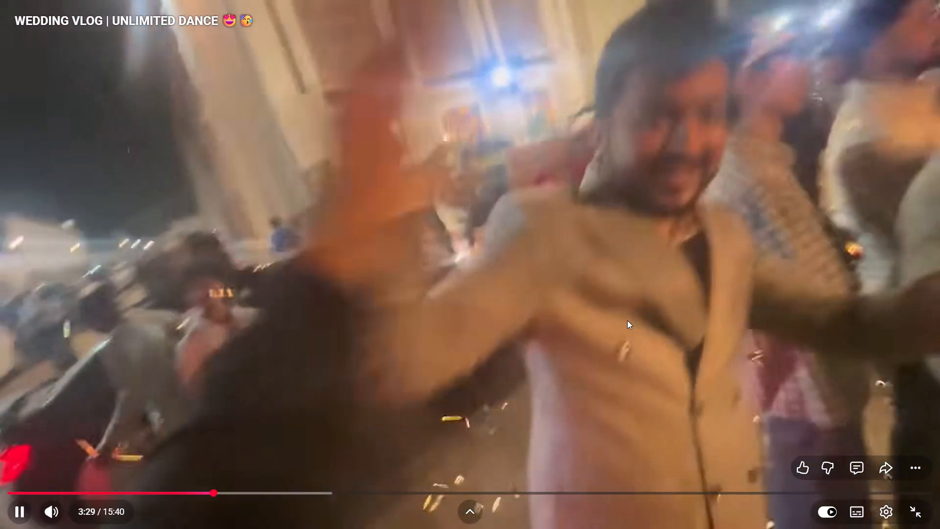
# Skim the full-screen wedding vlog by skipping ahead in short jumps from about 3:29 to around the eight-minute mark.
pyautogui.press('Right')
pyautogui.press('Right')
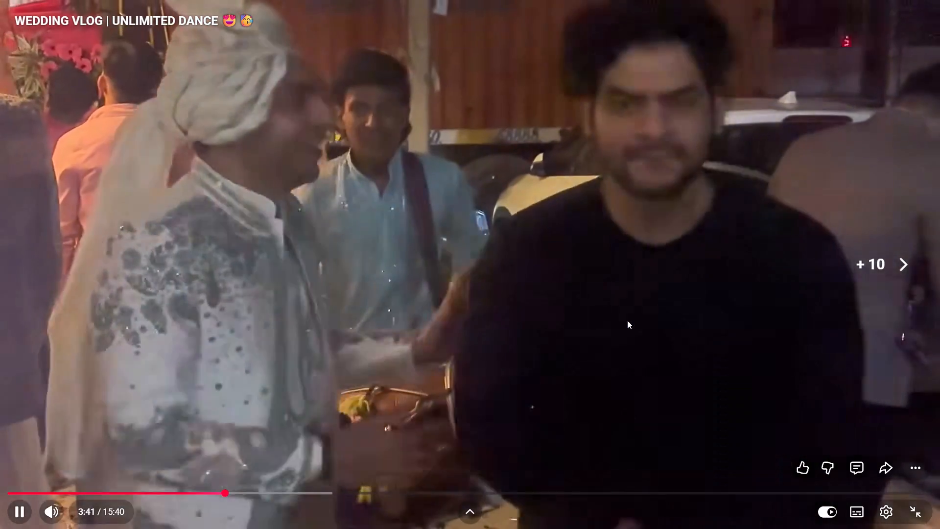
pyautogui.press('Right')
pyautogui.press('Right')
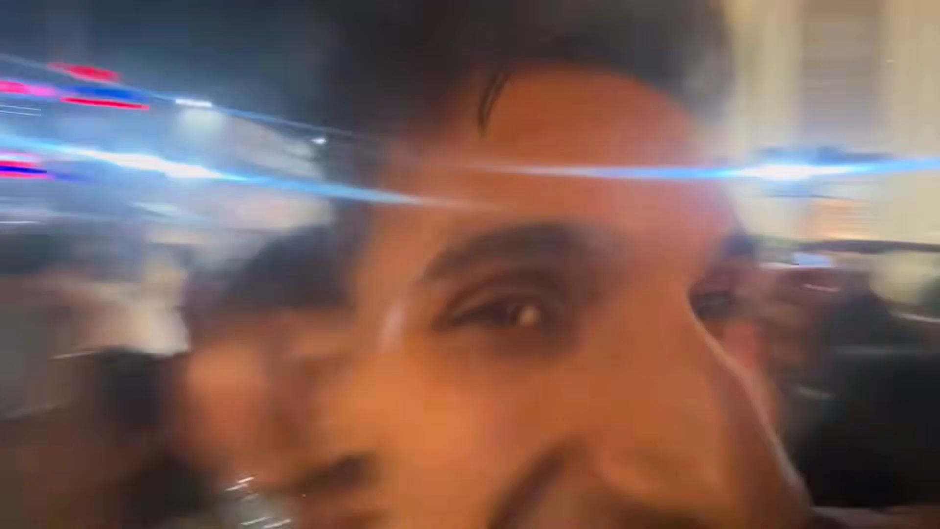
pyautogui.press('Right')
pyautogui.press('Right')
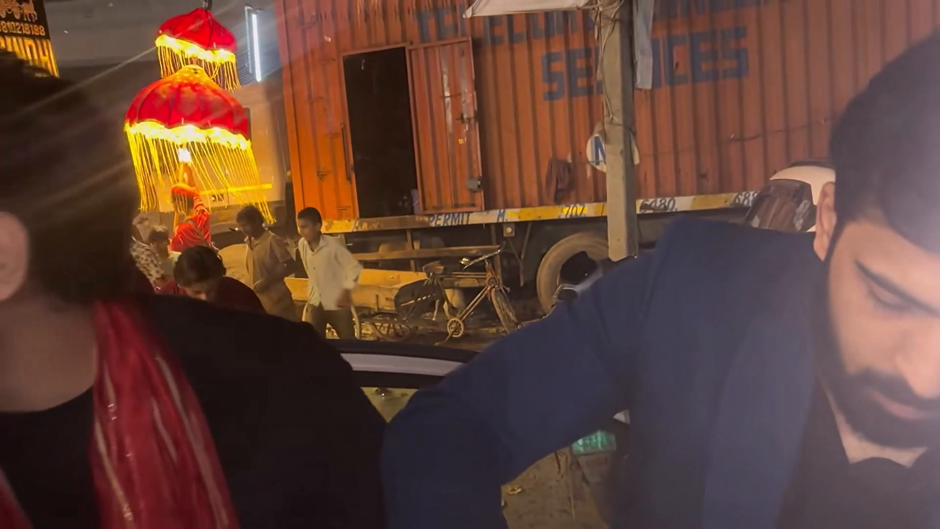
pyautogui.press('Right')
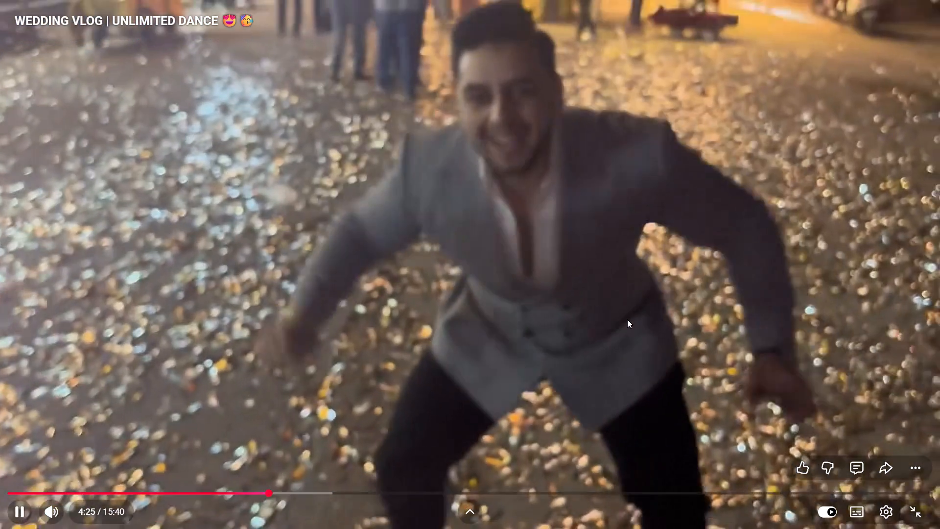
pyautogui.press('Right')
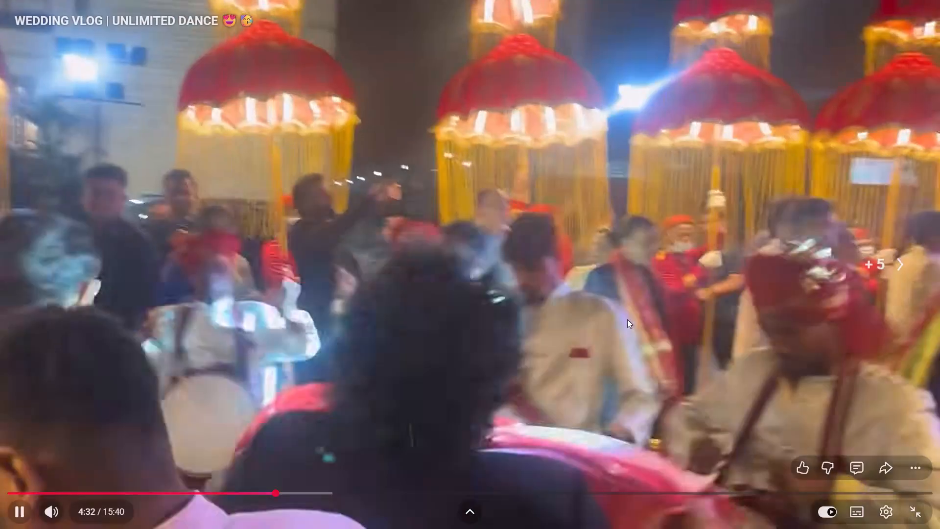
pyautogui.press('Right')
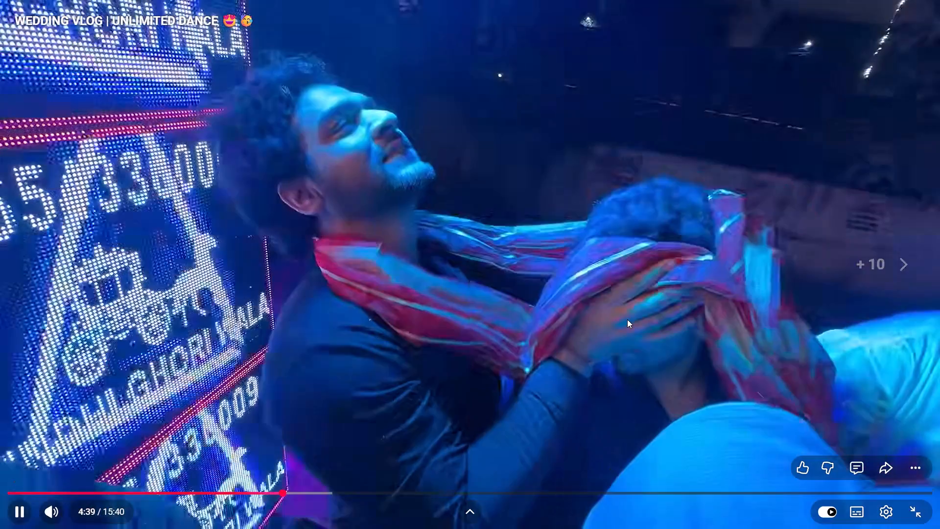
pyautogui.press('Left')
pyautogui.press('Right')
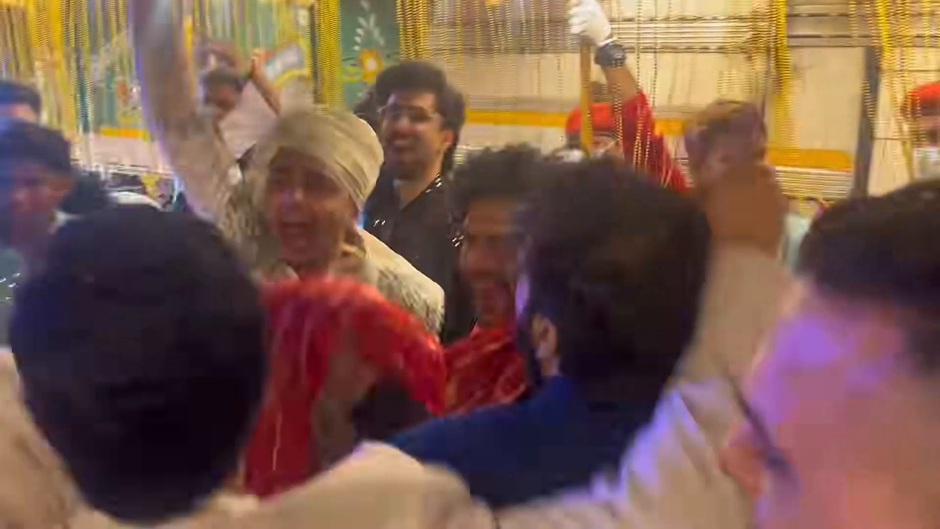
pyautogui.press('Right')
pyautogui.press('Right')
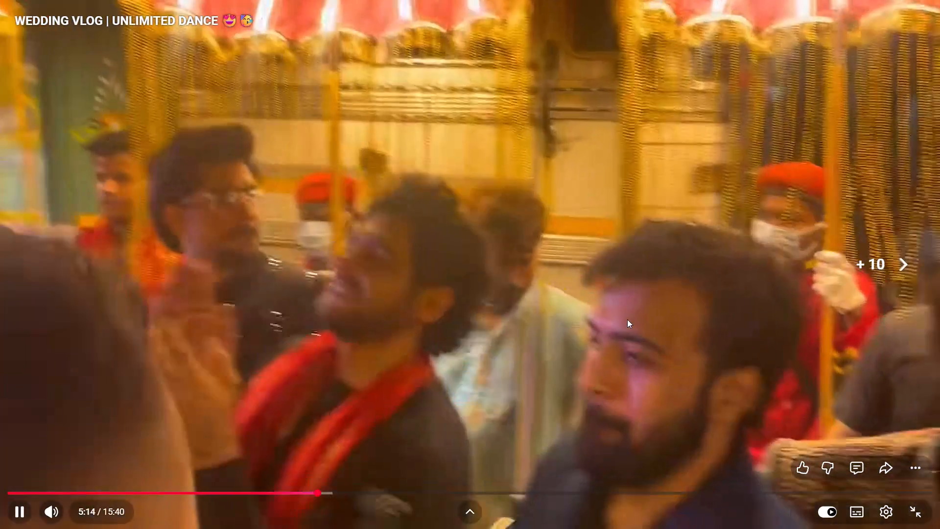
pyautogui.press('Right')
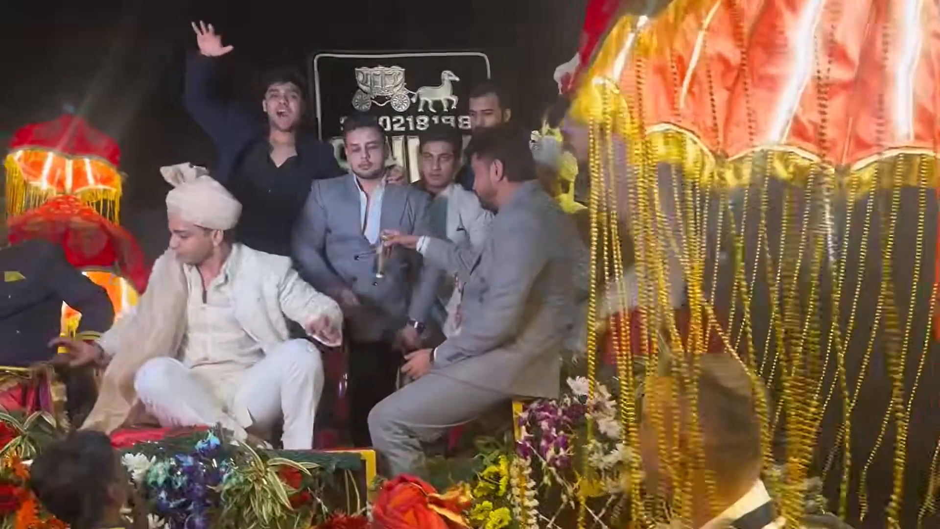
pyautogui.press('Right')
pyautogui.press('Right')
pyautogui.press('Right')
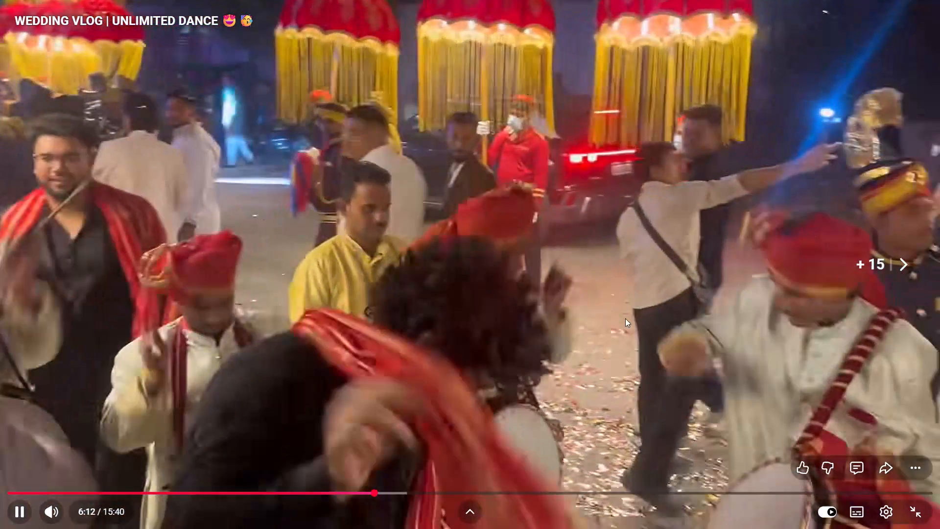
pyautogui.press('Right')
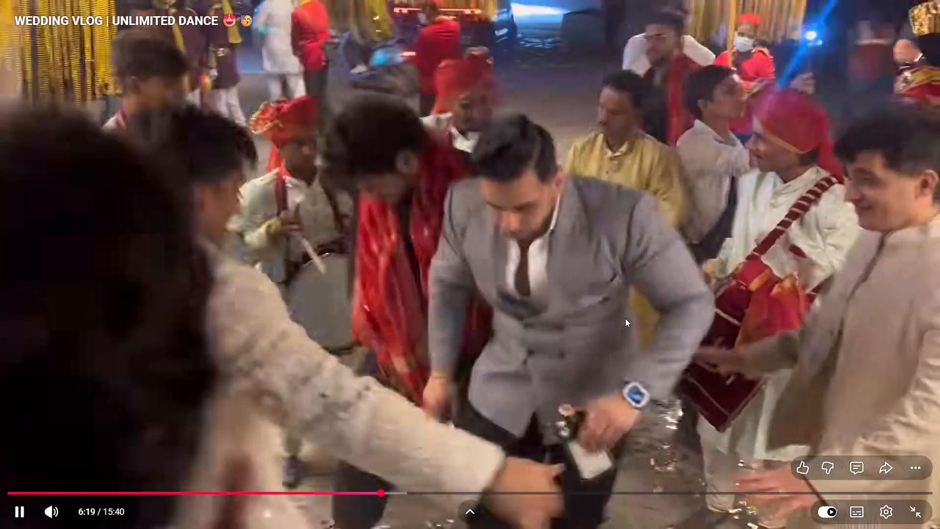
pyautogui.press('Right')
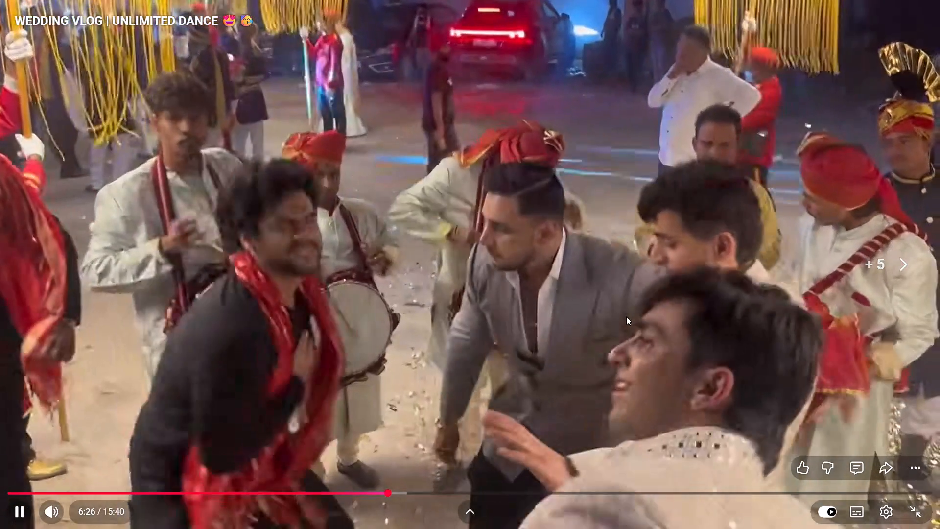
pyautogui.press('space')
pyautogui.press('space')
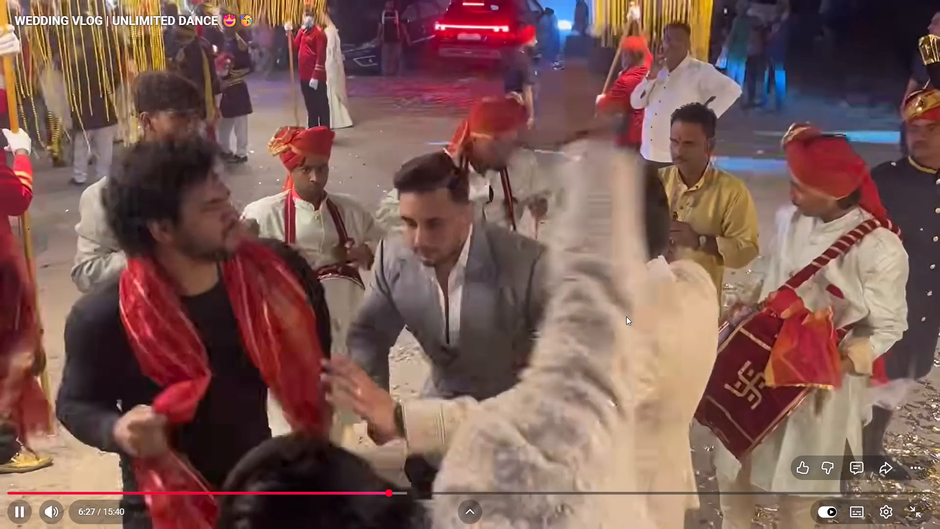
pyautogui.press('Right')
pyautogui.press('Right')
pyautogui.press('Right')
pyautogui.press('Right')
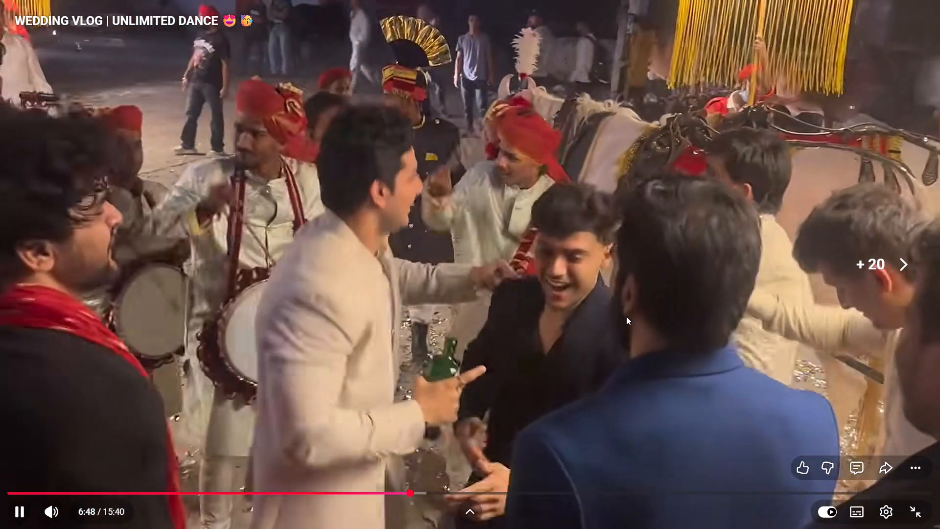
pyautogui.press('Right')
pyautogui.press('Right')
pyautogui.press('Right')
pyautogui.press('Right')
pyautogui.press('Right')
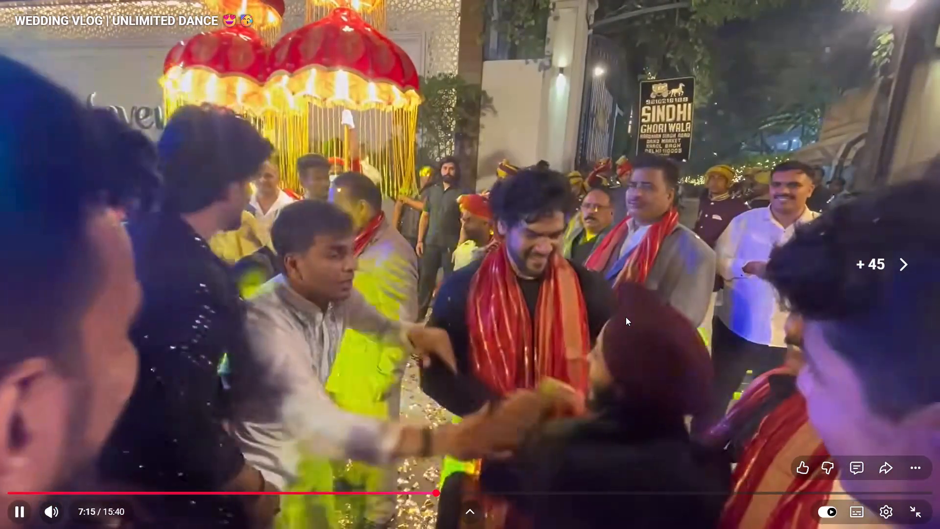
pyautogui.press('Right')
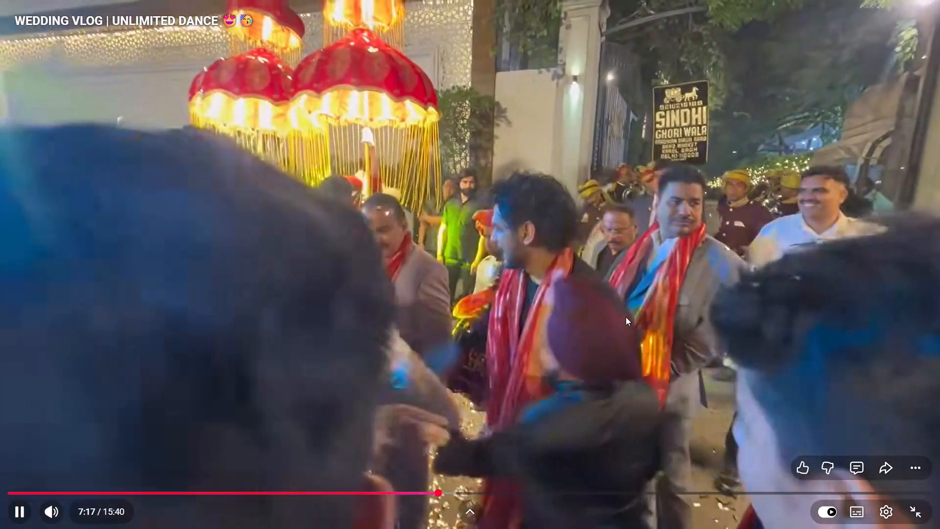
pyautogui.press('Right')
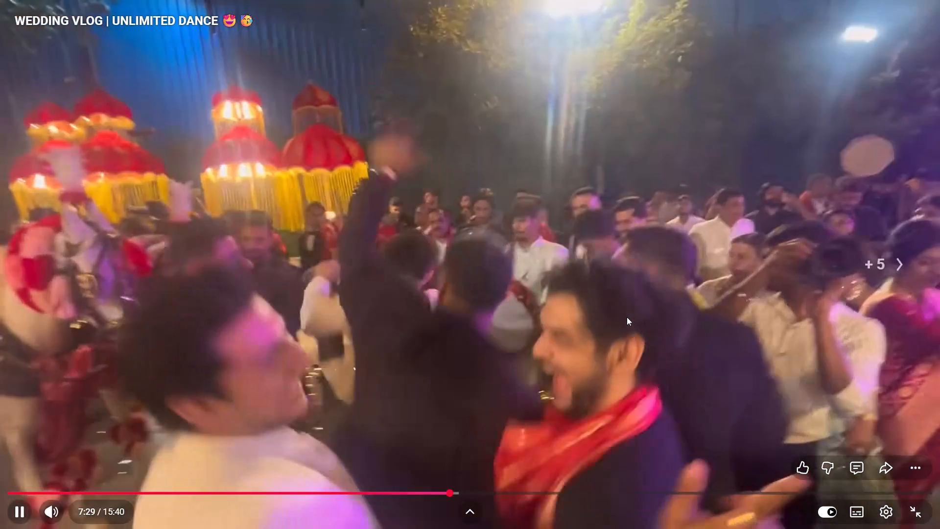
pyautogui.press('Right')
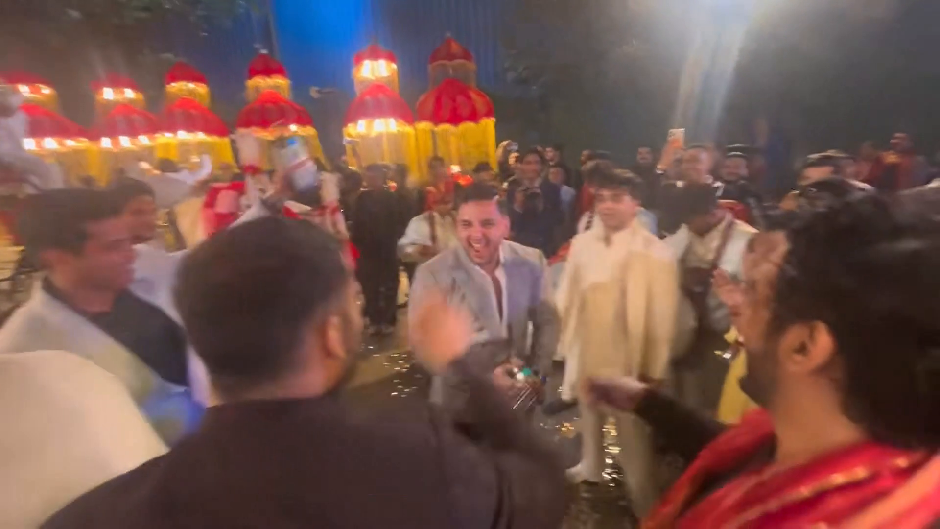
pyautogui.press('Right')
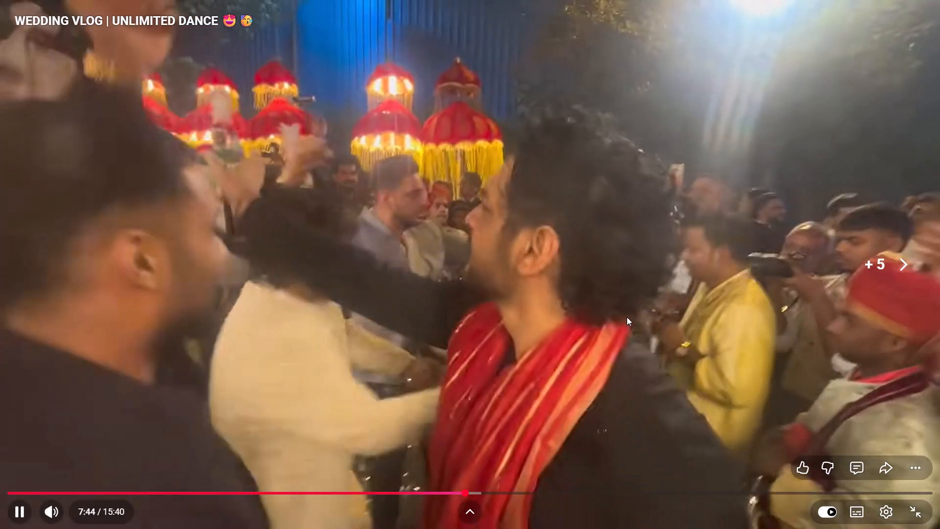
pyautogui.press('Right')
pyautogui.press('Right')
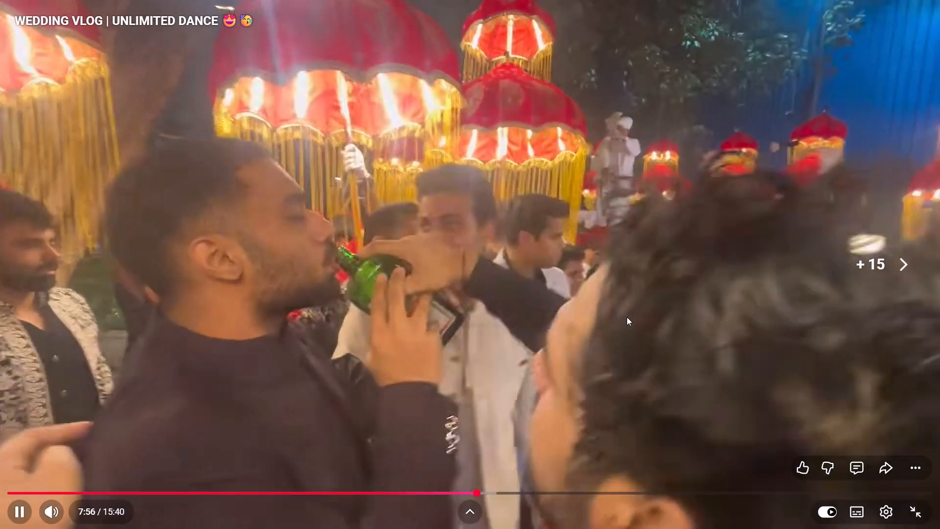
pyautogui.press('Left')
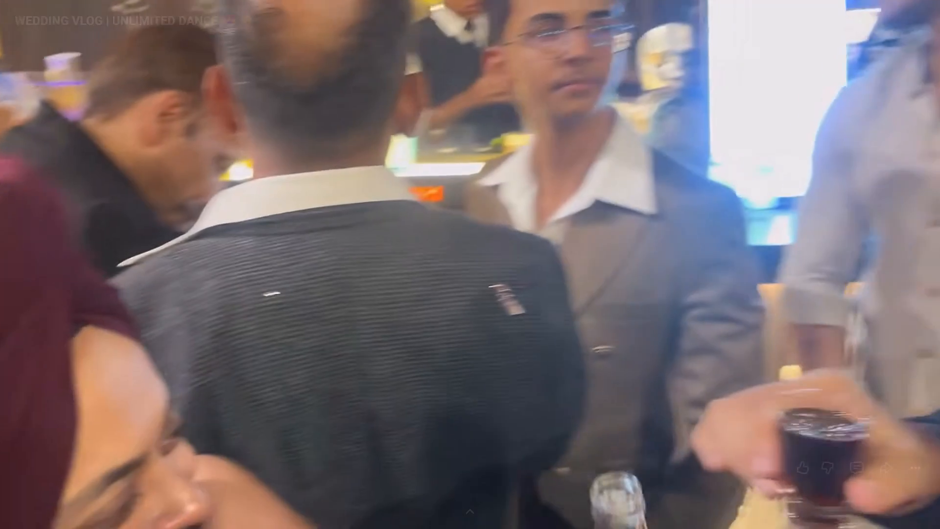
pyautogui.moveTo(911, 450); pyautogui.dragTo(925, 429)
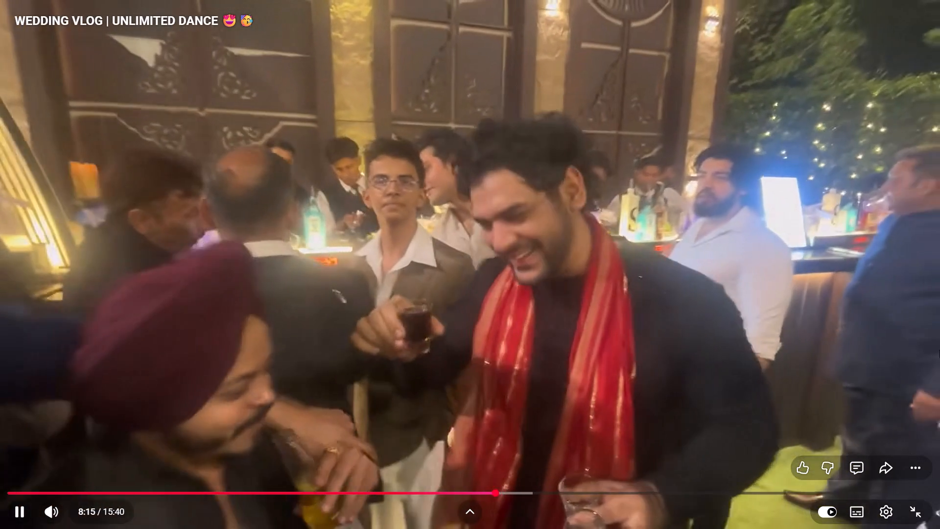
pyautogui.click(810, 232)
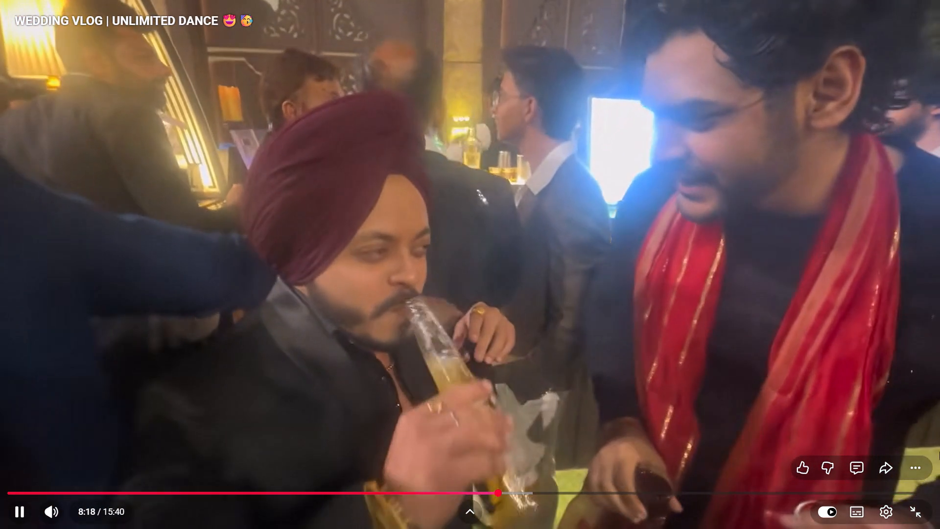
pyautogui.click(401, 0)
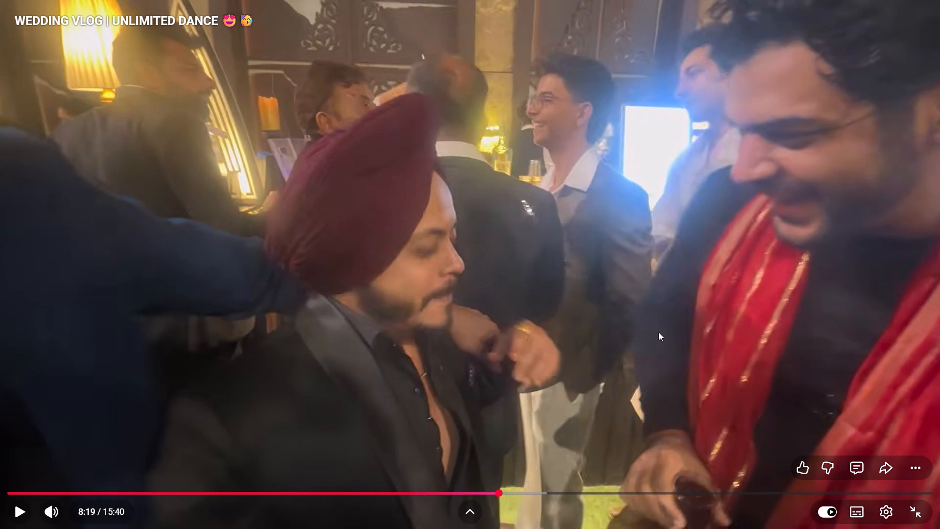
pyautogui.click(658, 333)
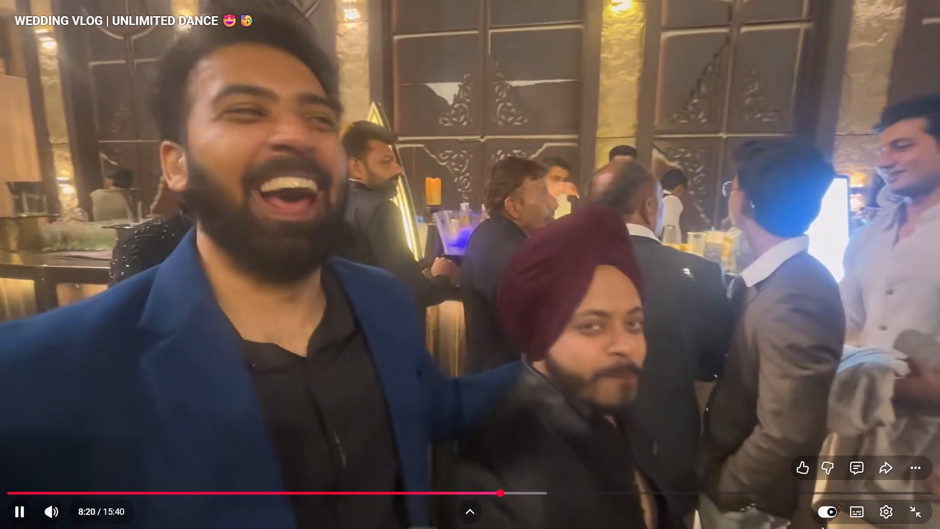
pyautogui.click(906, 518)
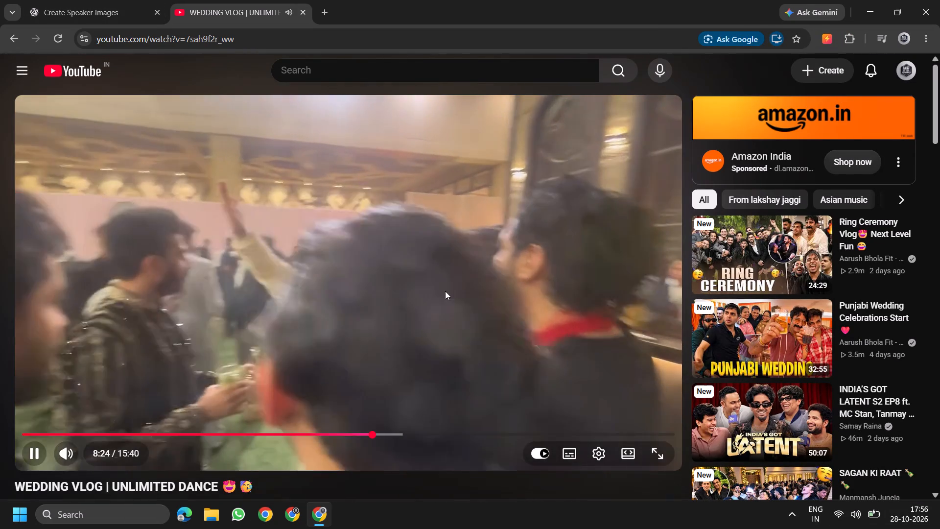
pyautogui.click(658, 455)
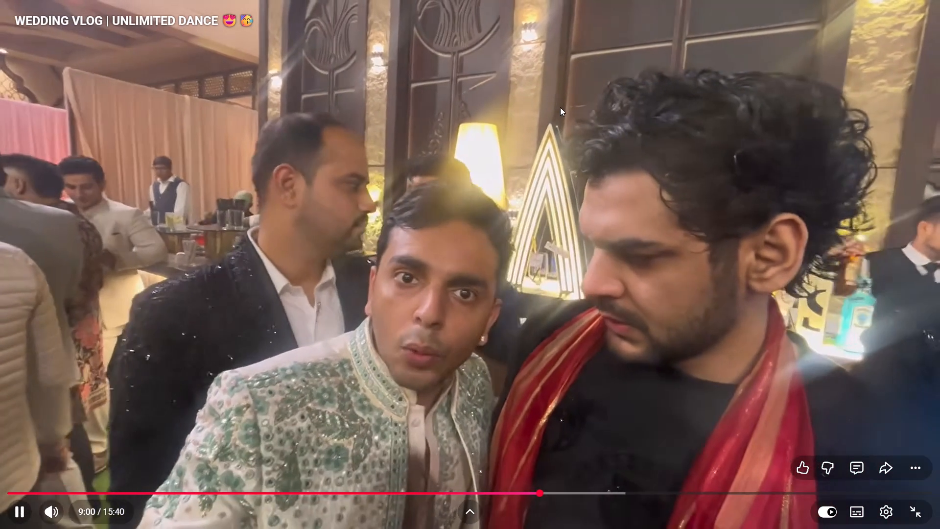
# Exit the vlog's full-screen view and open a new browser tab.
pyautogui.click(919, 518)
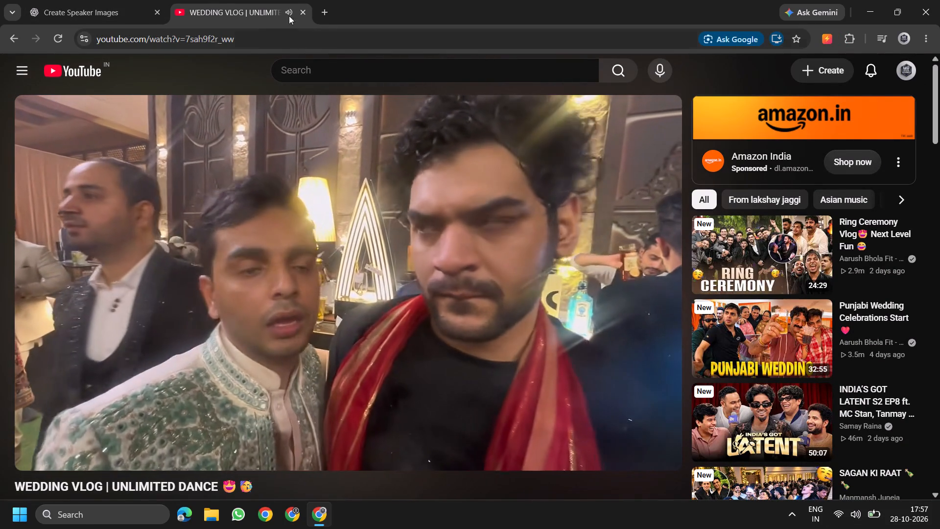
pyautogui.click(322, 8)
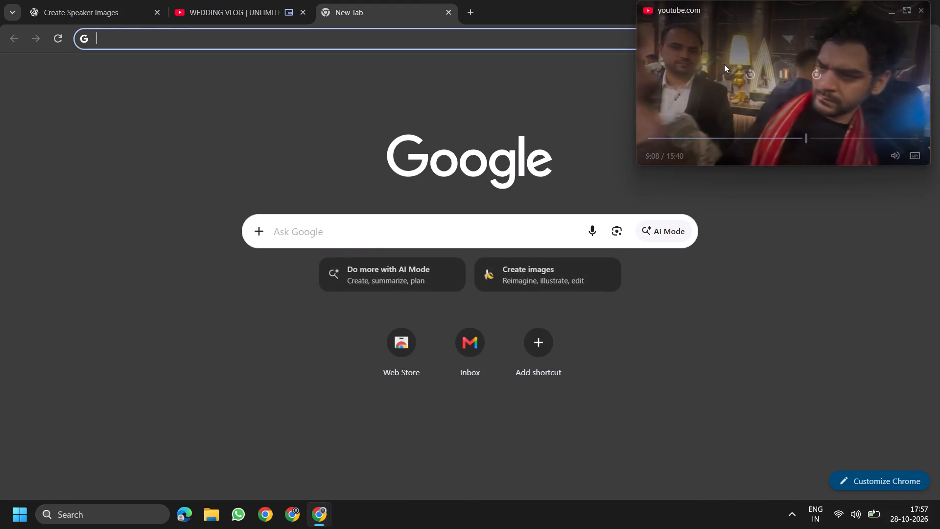
# Enlarge the floating vlog video and place it over the right half of the new tab's page.
pyautogui.moveTo(765, 85); pyautogui.dragTo(188, 189)
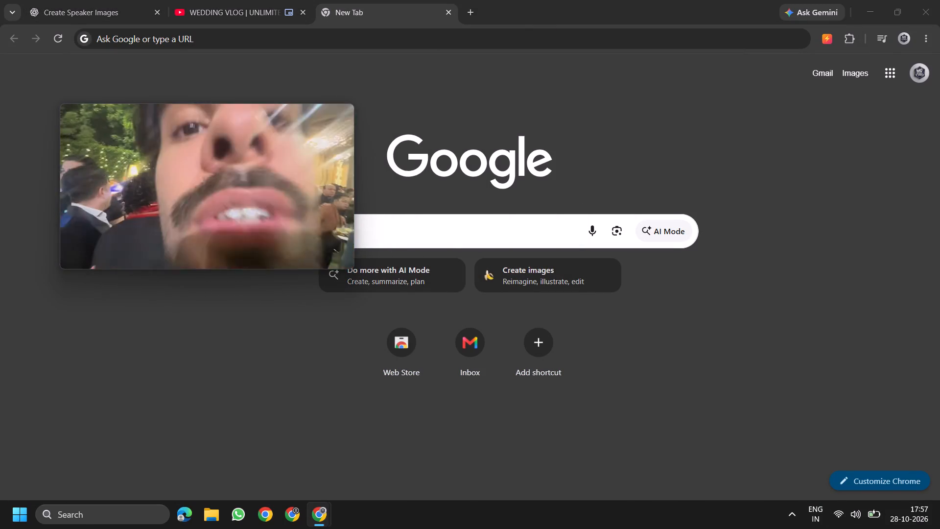
pyautogui.moveTo(352, 263); pyautogui.dragTo(536, 349)
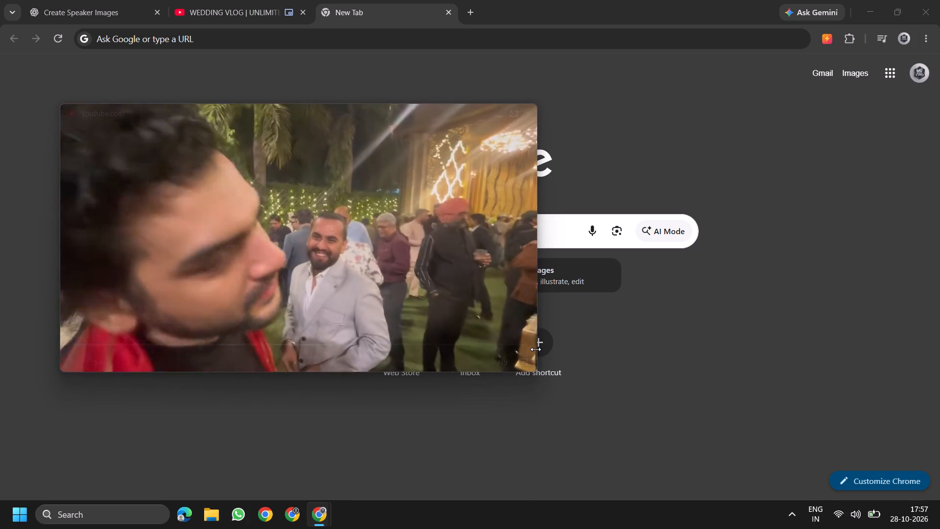
pyautogui.moveTo(363, 262); pyautogui.dragTo(748, 265)
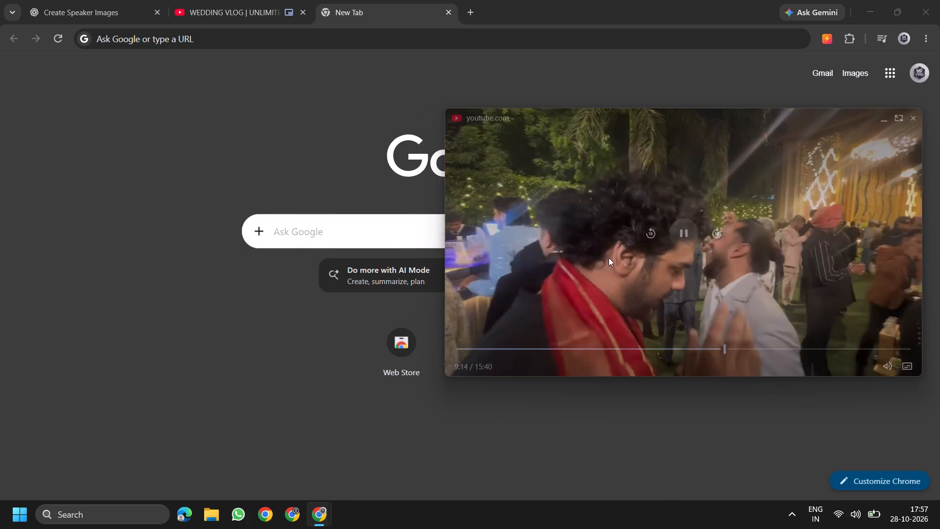
# Open the Meesho Supplier site (supplier.meesho.com) in the new tab.
pyautogui.click(243, 39)
pyautogui.press('m')
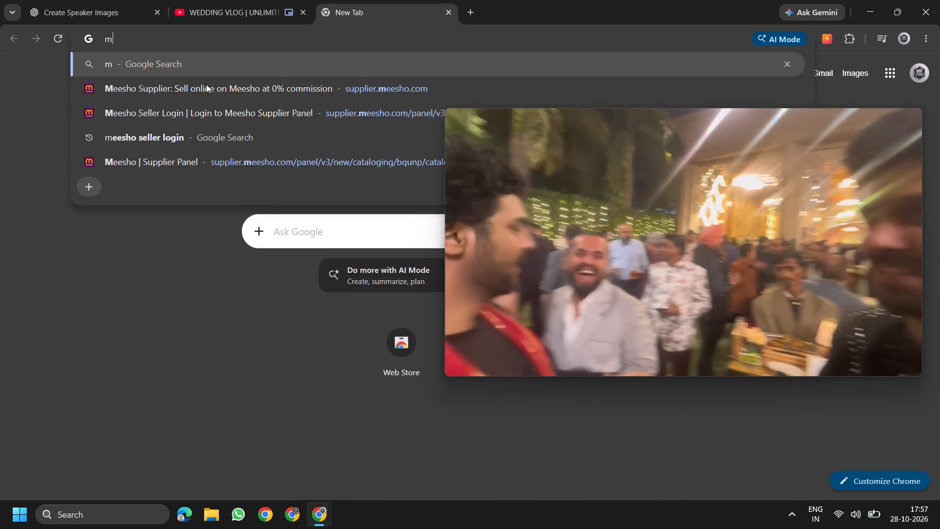
pyautogui.click(126, 91)
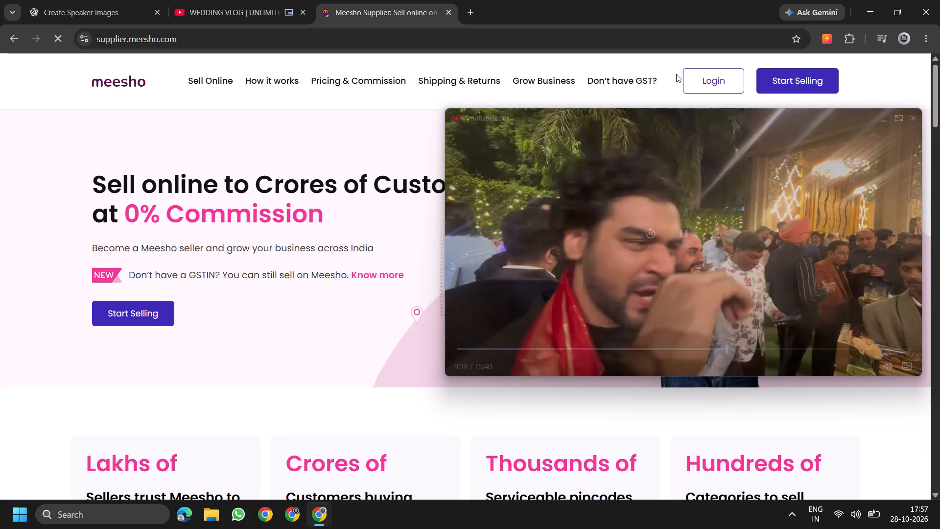
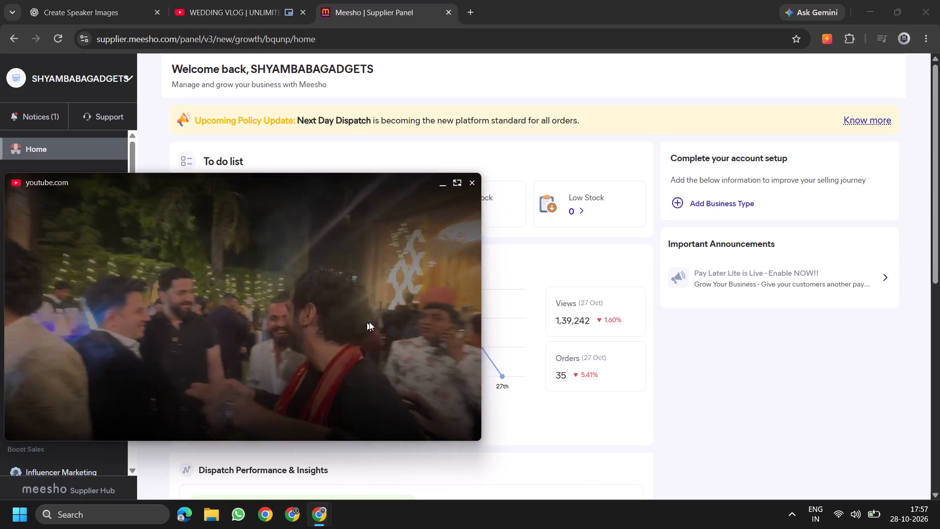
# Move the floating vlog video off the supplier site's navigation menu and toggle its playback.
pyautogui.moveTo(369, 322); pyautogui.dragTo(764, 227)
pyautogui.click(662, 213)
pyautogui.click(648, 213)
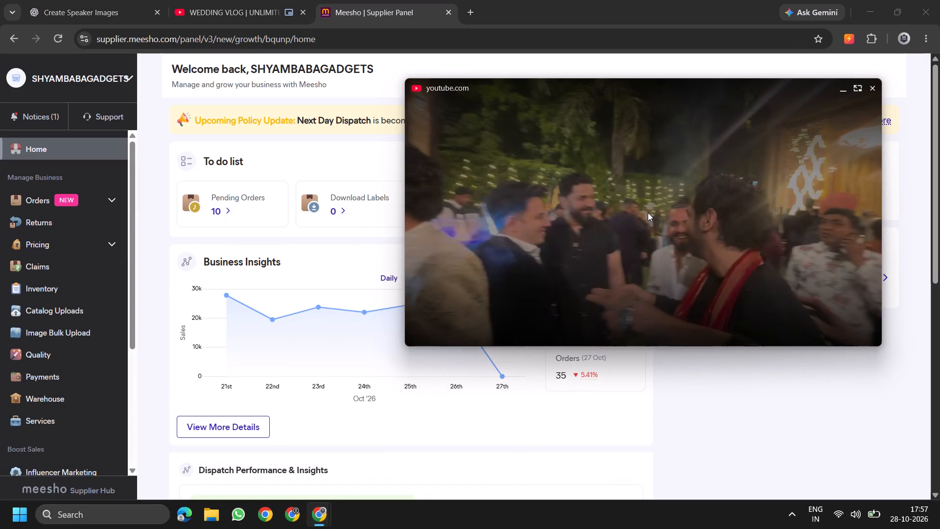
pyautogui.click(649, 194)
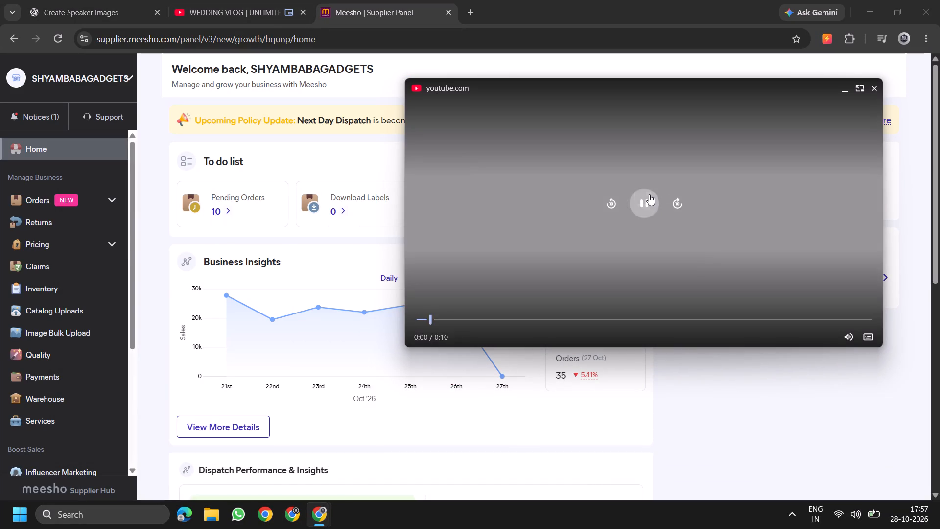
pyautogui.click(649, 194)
# Skip the advertisement on the wedding vlog's YouTube page and return to the Meesho supplier panel.
pyautogui.click(184, 0)
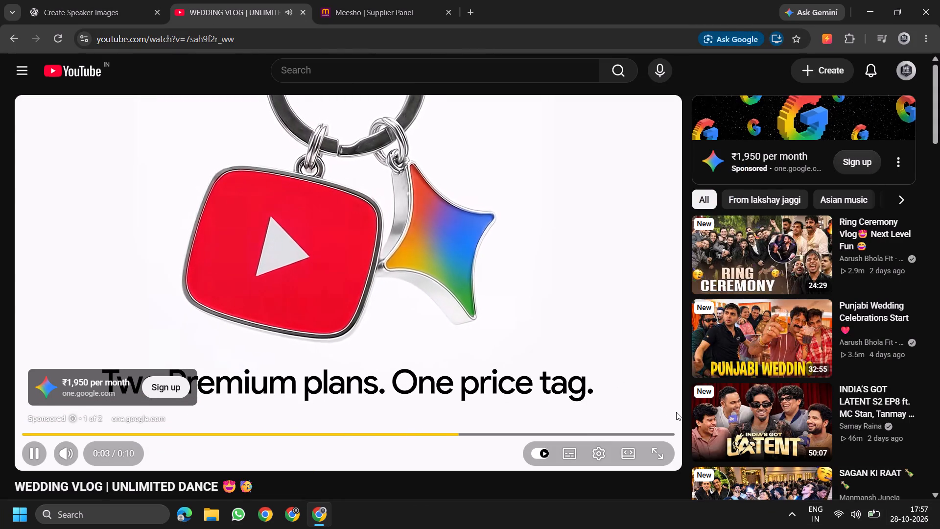
pyautogui.click(663, 418)
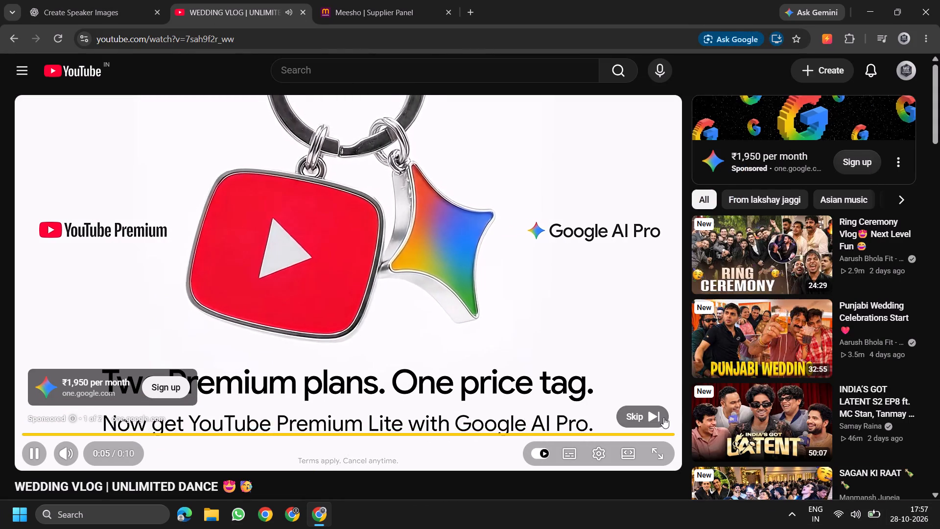
pyautogui.click(396, 0)
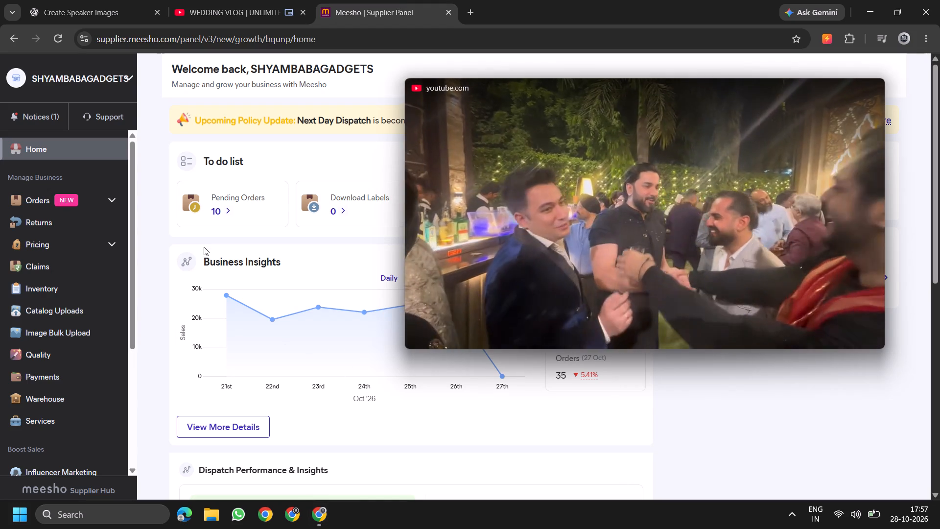
# Move the floating vlog video to the page's upper-right corner, uncovering more of the supplier dashboard.
pyautogui.moveTo(497, 242); pyautogui.dragTo(555, 154)
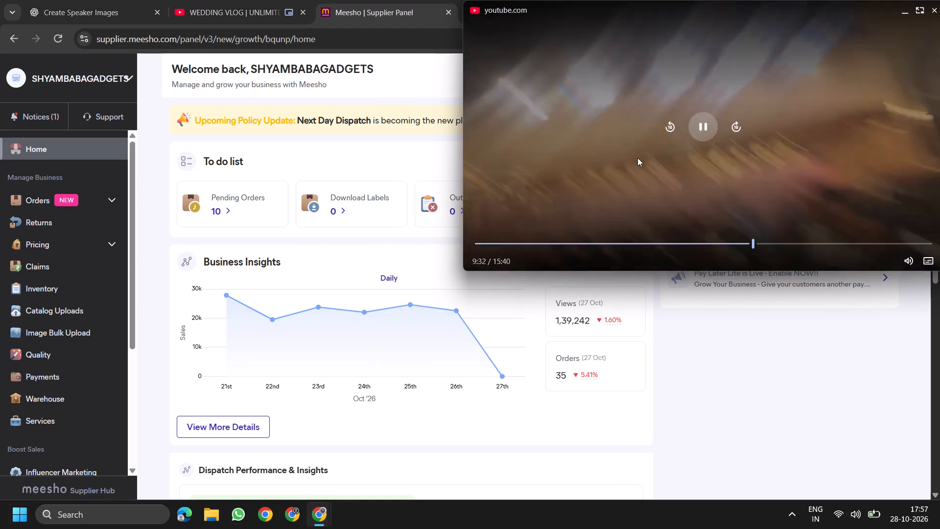
pyautogui.moveTo(637, 158); pyautogui.dragTo(635, 169)
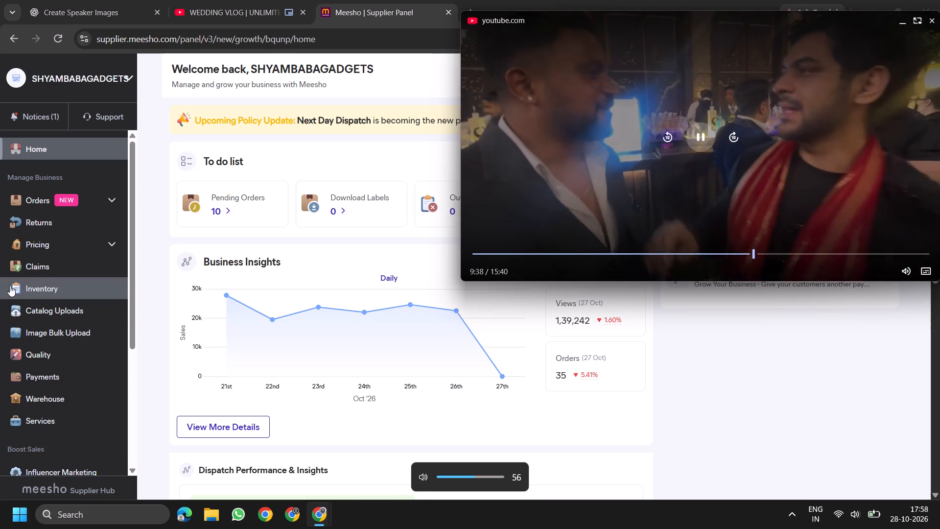
# Open the newest Soundbar Speakers entry from the single catalog uploads and examine its style ID, Meesho price and stock.
pyautogui.click(34, 302)
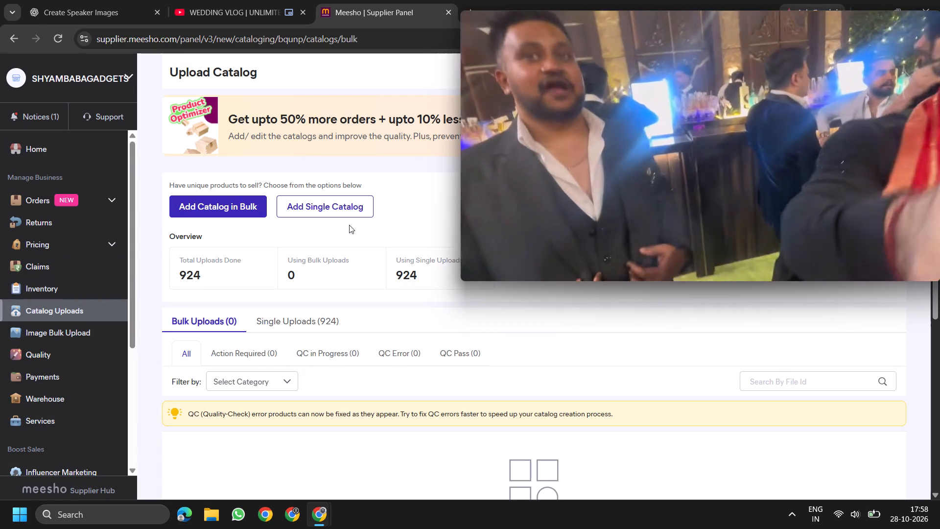
pyautogui.scroll(-2, 350, 226)
pyautogui.click(323, 197)
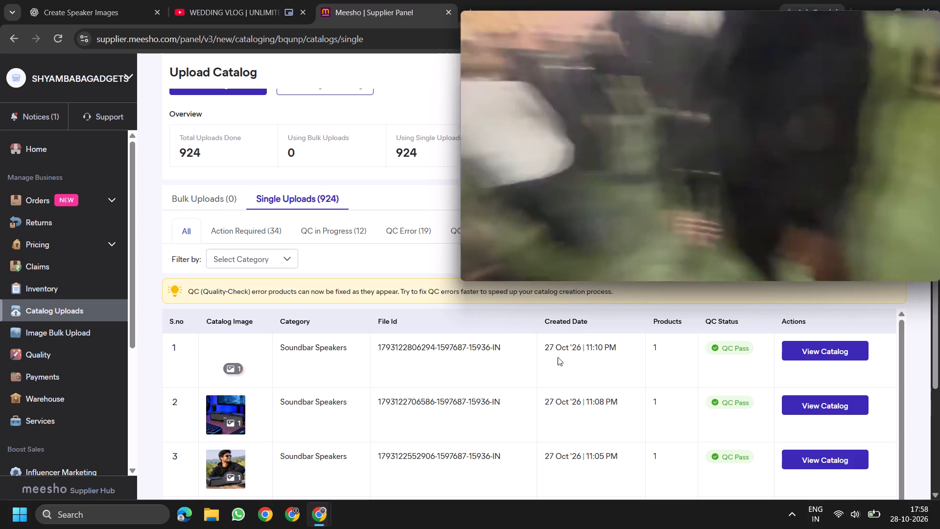
pyautogui.click(803, 353)
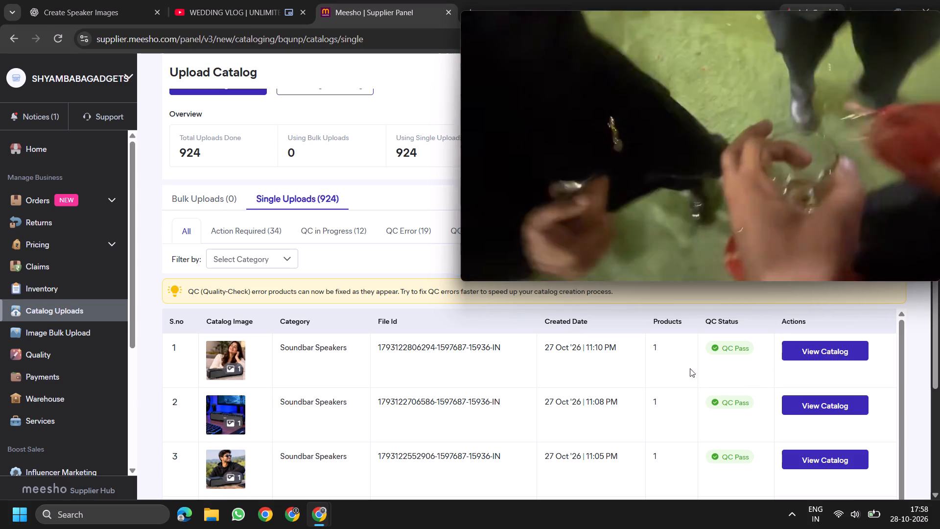
pyautogui.click(598, 302)
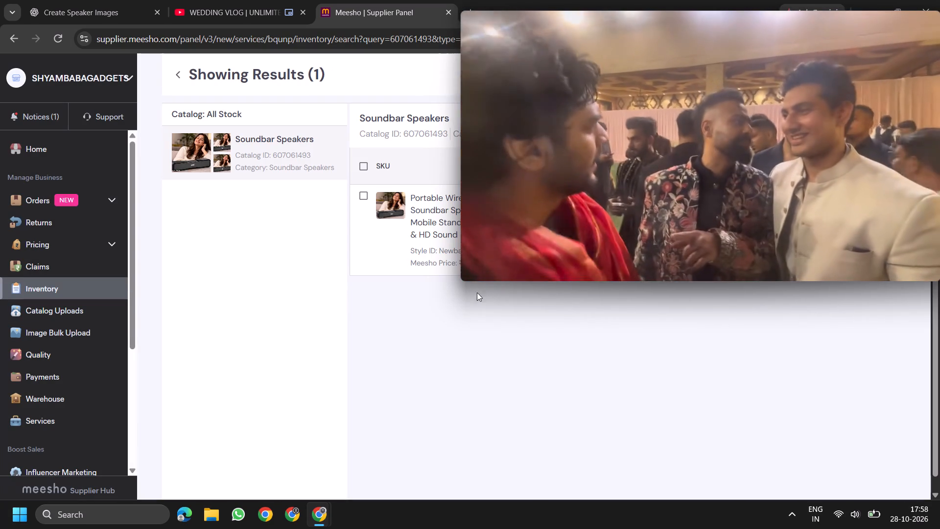
pyautogui.moveTo(664, 203); pyautogui.dragTo(274, 234)
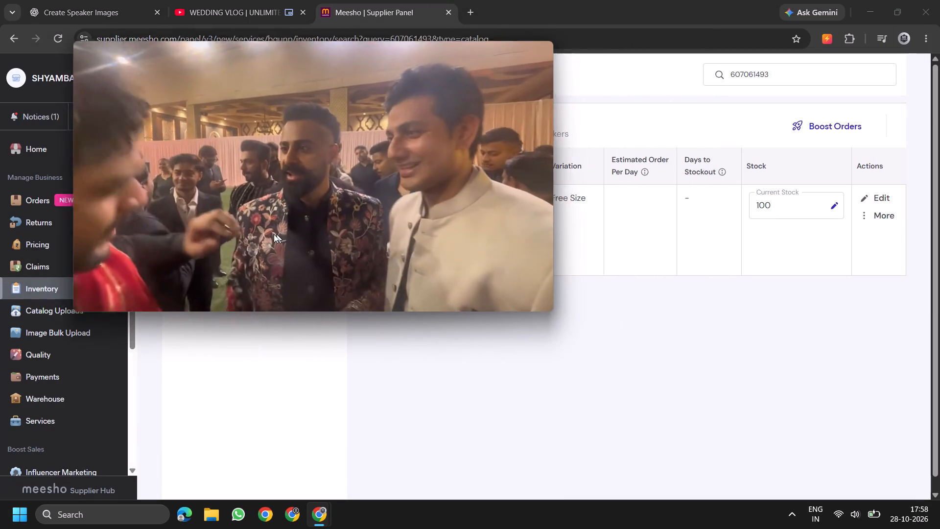
pyautogui.moveTo(274, 234); pyautogui.dragTo(692, 186)
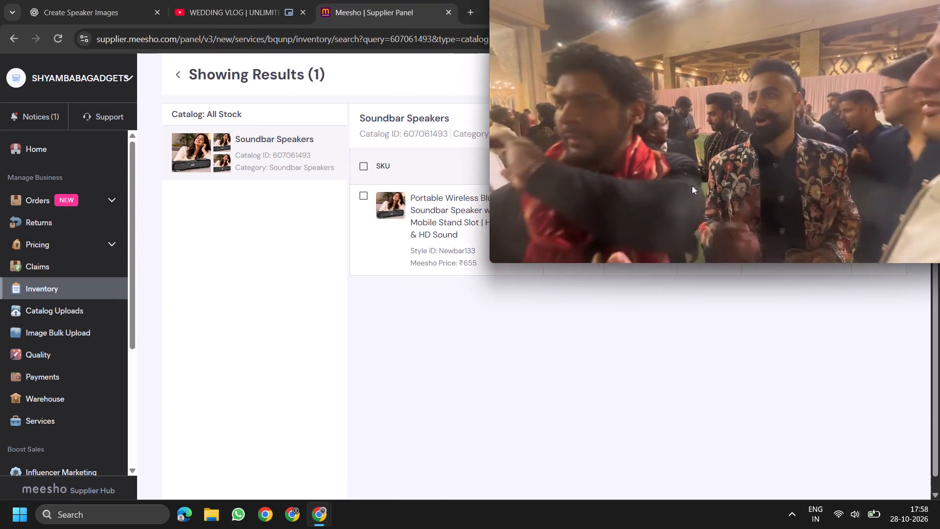
pyautogui.moveTo(692, 186); pyautogui.dragTo(665, 195)
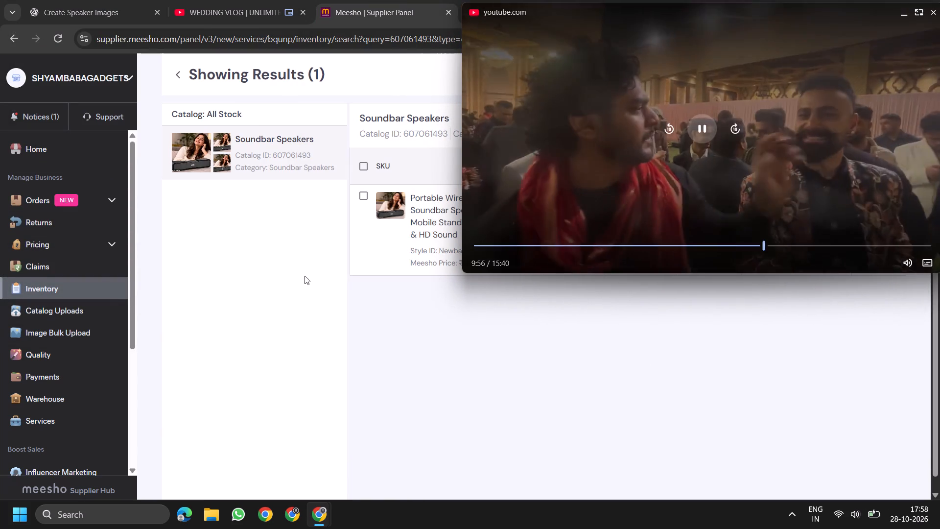
# Start a new single catalog in the Soundbar Speakers category under Consumer Electronics.
pyautogui.click(46, 312)
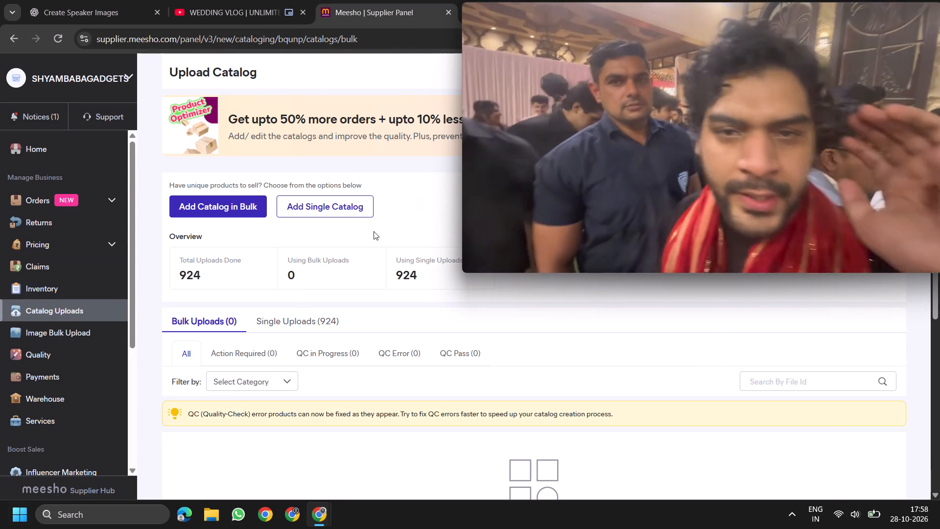
pyautogui.click(369, 206)
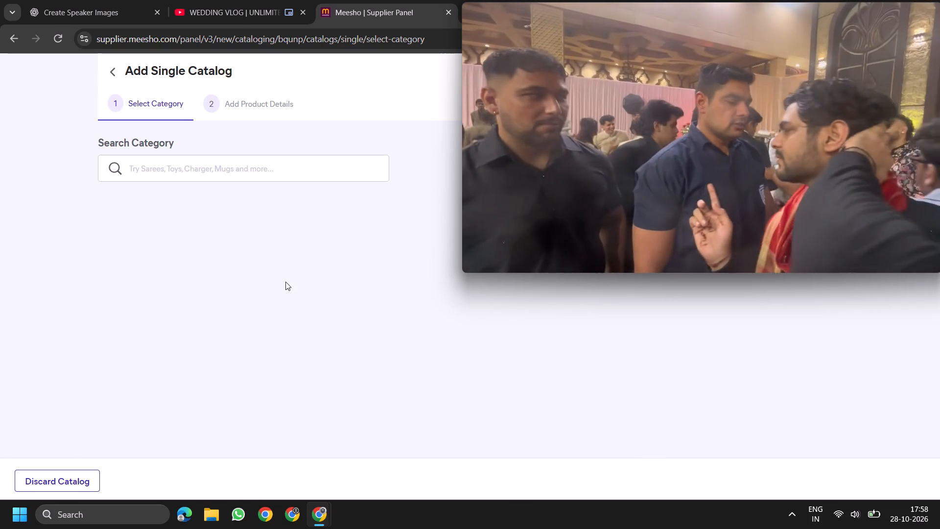
pyautogui.click(276, 224)
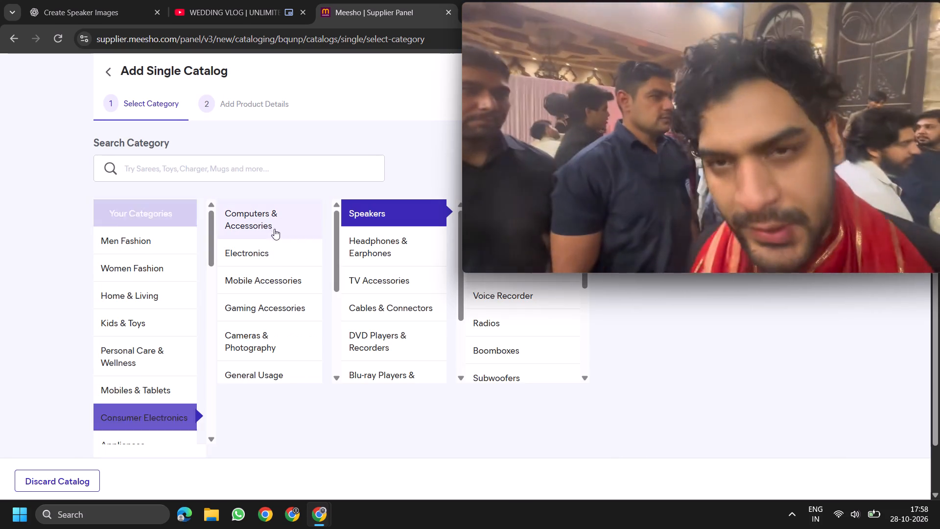
# Add Screenshot 2026-10-28 175033.png from the Screenshots folder as the front product image and continue to the product details.
pyautogui.click(744, 411)
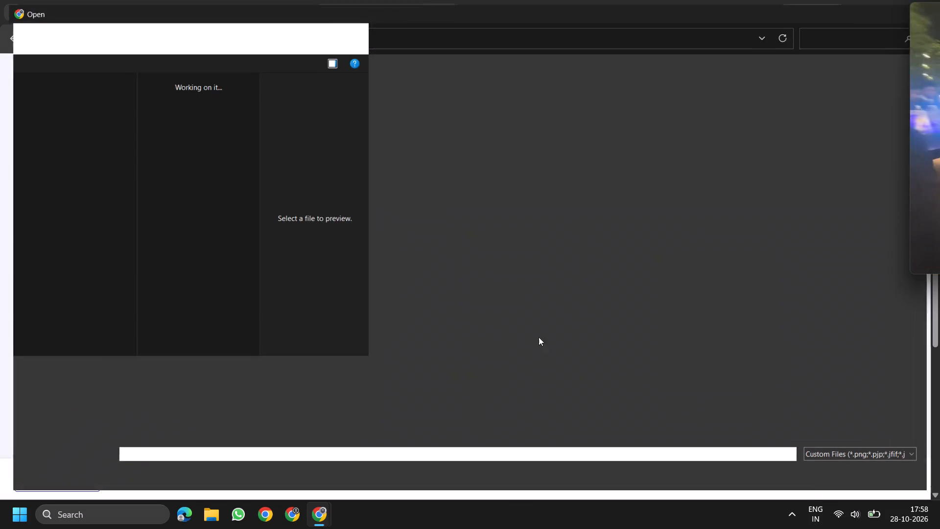
pyautogui.scroll(-5, 235, 168)
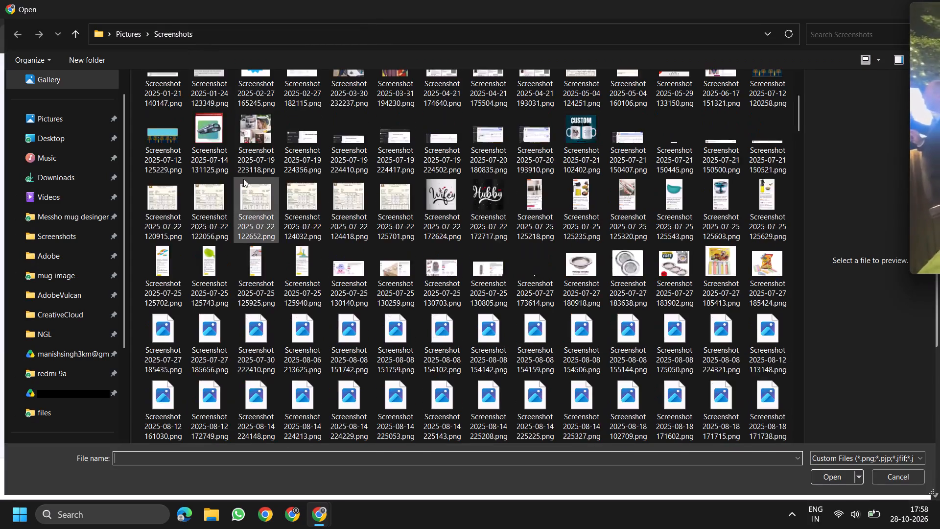
pyautogui.scroll(-6, 259, 204)
pyautogui.click(47, 234)
pyautogui.scroll(-2, 702, 241)
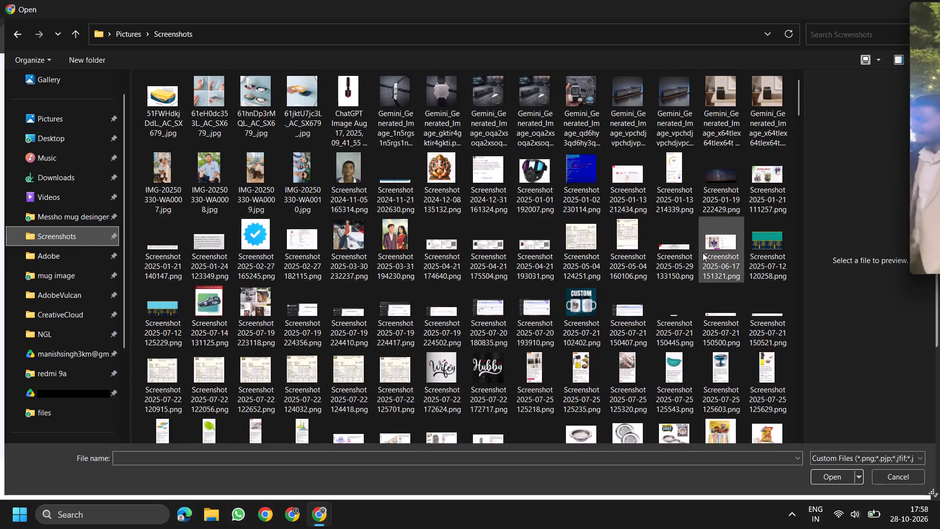
pyautogui.scroll(-20, 703, 253)
pyautogui.scroll(-19, 703, 253)
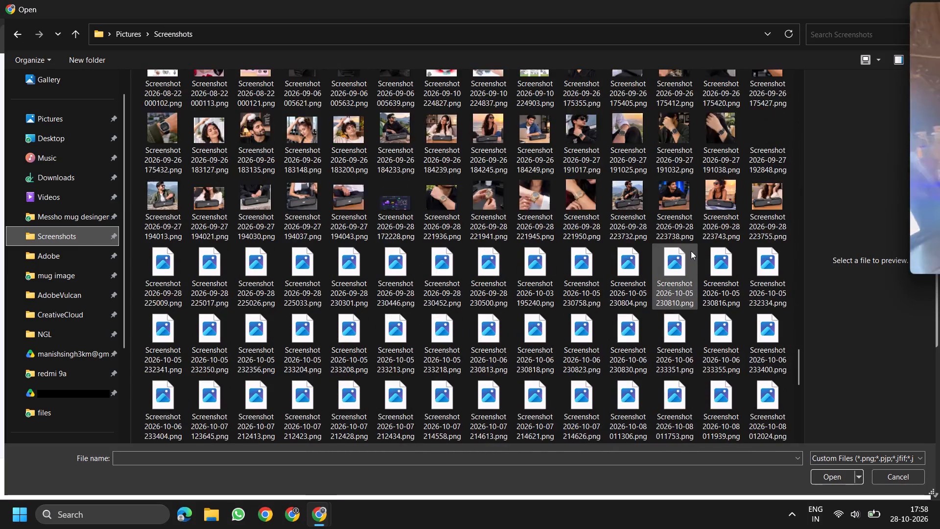
pyautogui.scroll(-7, 690, 253)
pyautogui.scroll(-7, 699, 303)
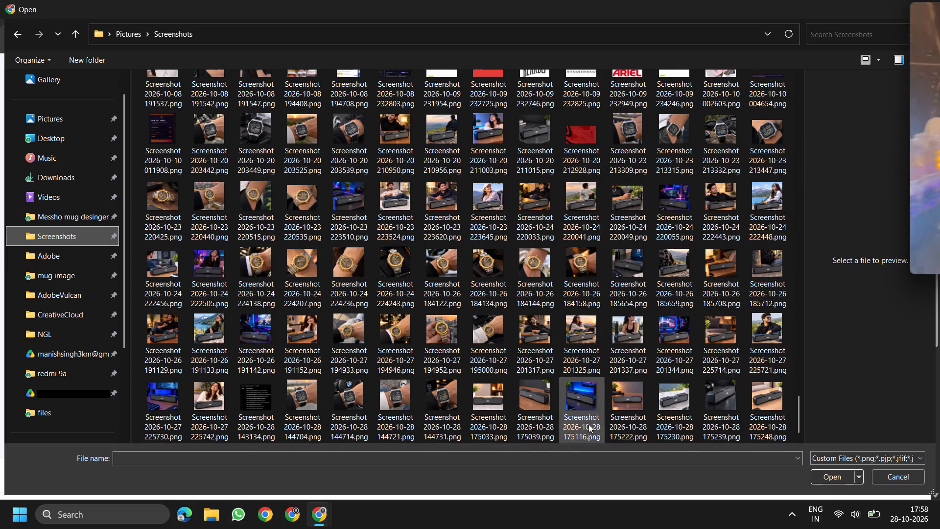
pyautogui.click(465, 396)
pyautogui.click(480, 399)
pyautogui.doubleClick(481, 400)
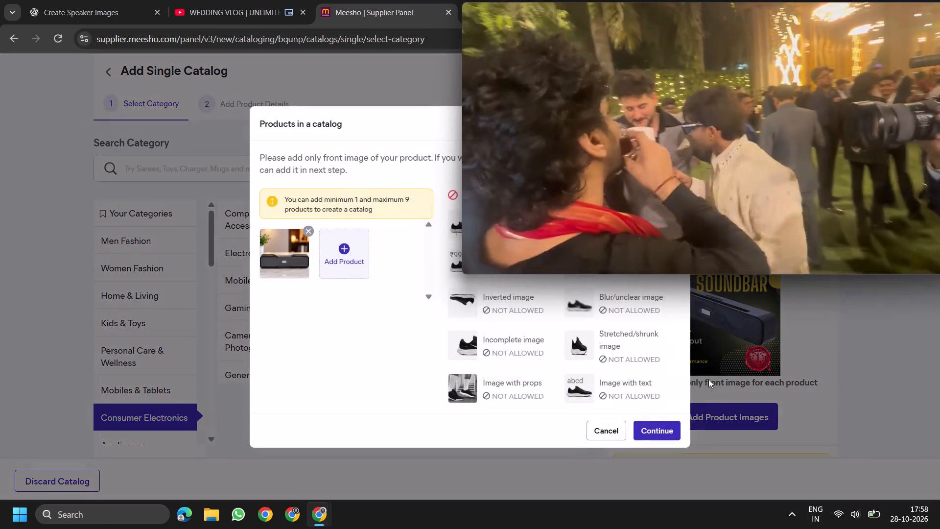
pyautogui.moveTo(657, 425); pyautogui.dragTo(651, 427)
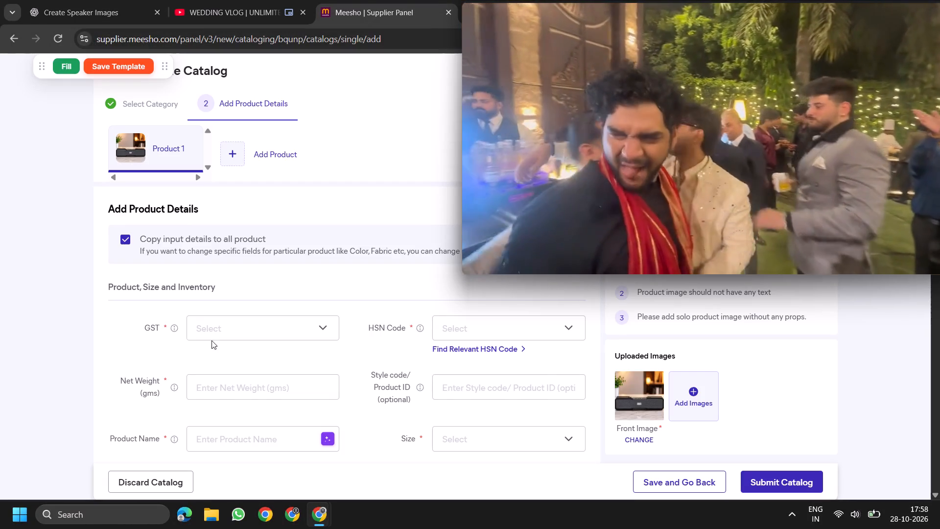
# Fill the product details form from the saved template "sanjay newsound bar 740".
pyautogui.click(64, 70)
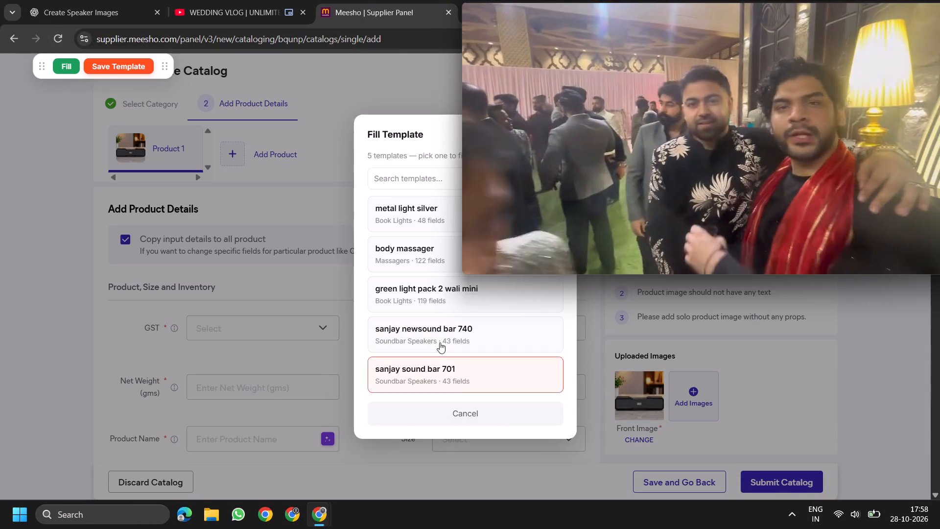
pyautogui.click(430, 333)
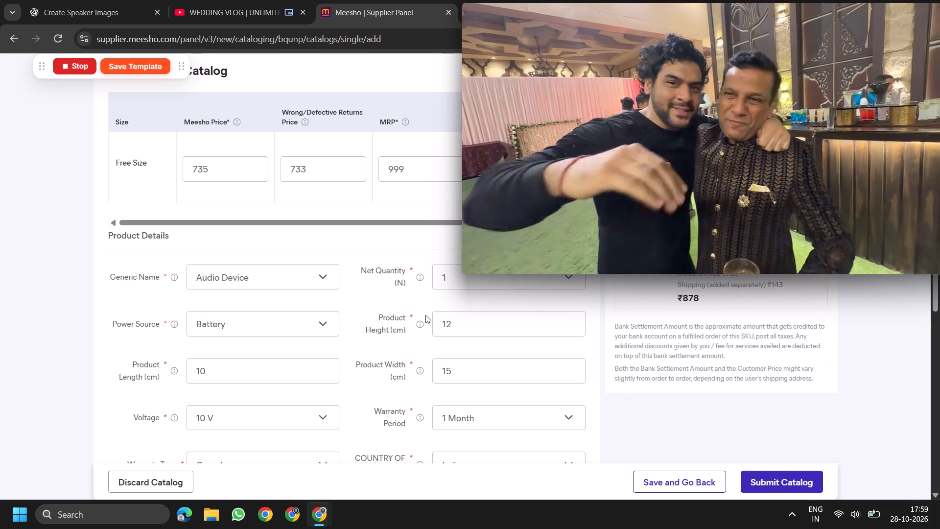
# Shrink the floating vlog video and place it just below the bank settlement amount, clear of the price fields.
pyautogui.moveTo(468, 269); pyautogui.dragTo(677, 209)
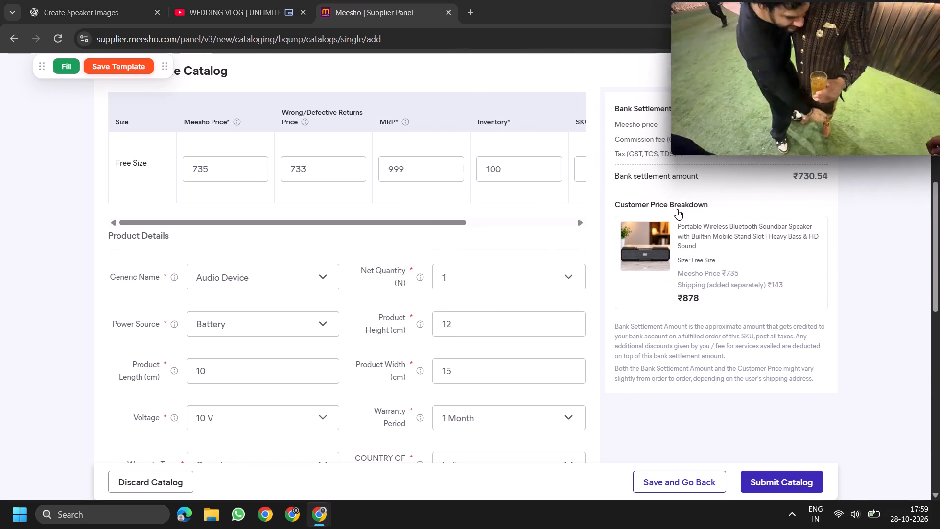
pyautogui.moveTo(677, 209); pyautogui.dragTo(673, 208)
pyautogui.moveTo(925, 109); pyautogui.dragTo(873, 359)
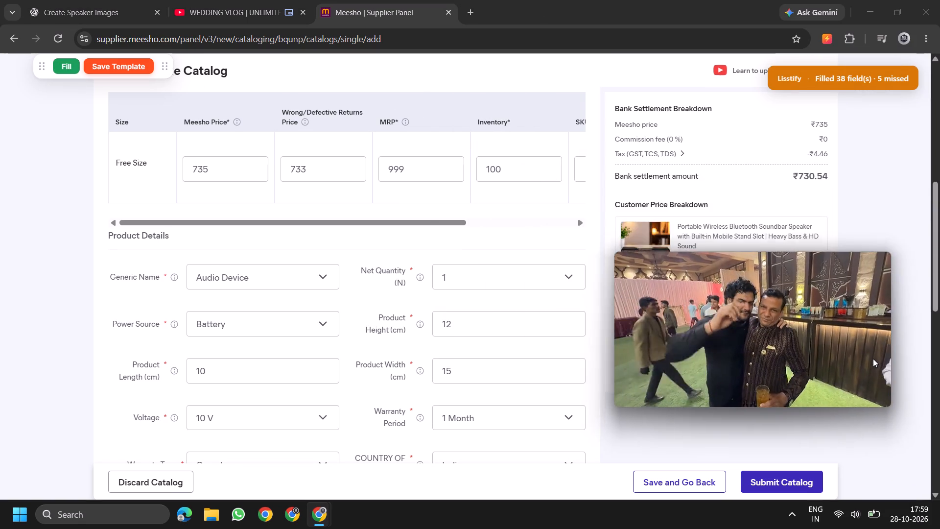
pyautogui.moveTo(873, 359); pyautogui.dragTo(863, 301)
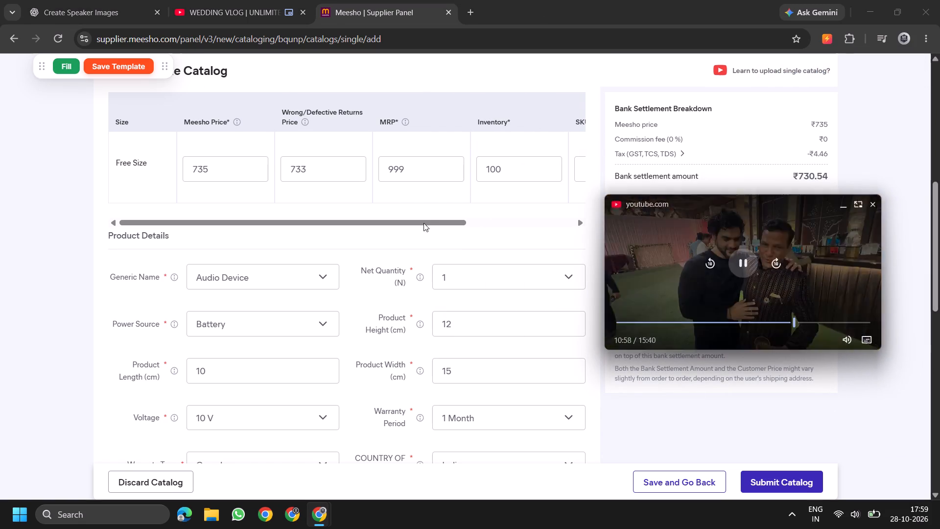
# Set the Meesho price for the Free Size row to 655.
pyautogui.click(204, 170)
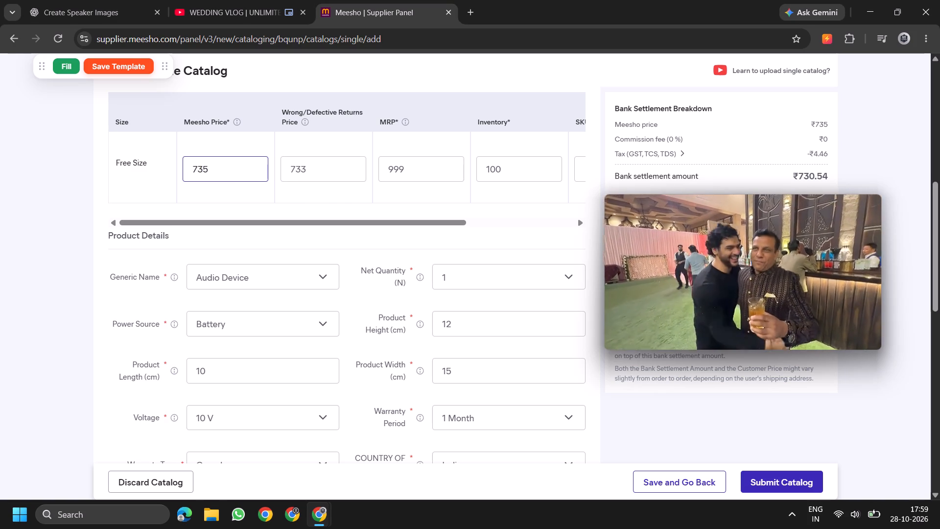
pyautogui.press('BackSpace')
pyautogui.press('BackSpace')
pyautogui.press('BackSpace')
pyautogui.press('Right')
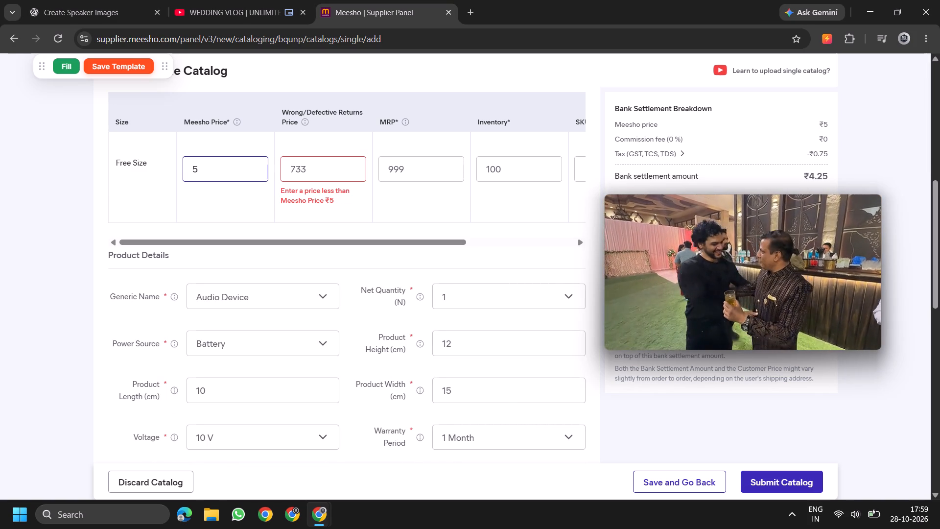
pyautogui.press('BackSpace')
pyautogui.write('655')
# Set the wrong/defective returns price for the Free Size row to 653.
pyautogui.click(297, 176)
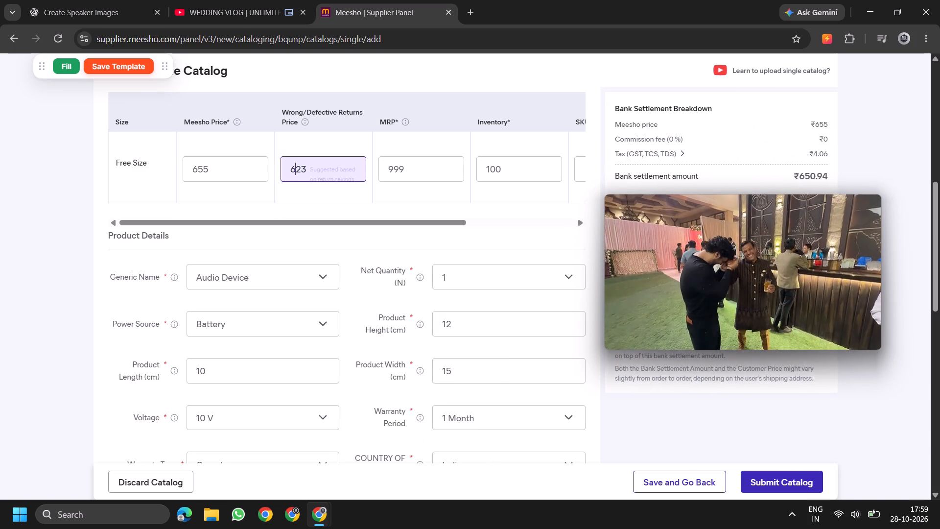
pyautogui.click(301, 172)
pyautogui.press('BackSpace')
pyautogui.press('5')
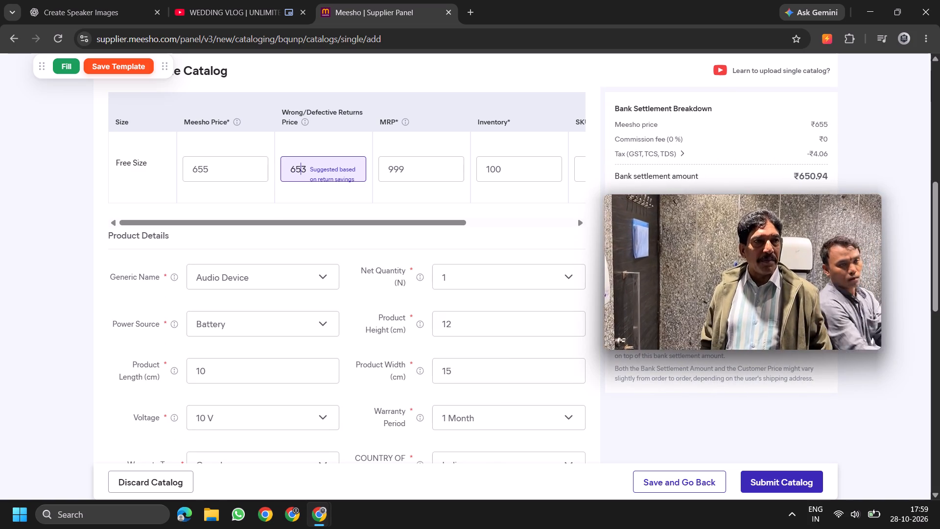
pyautogui.click(452, 205)
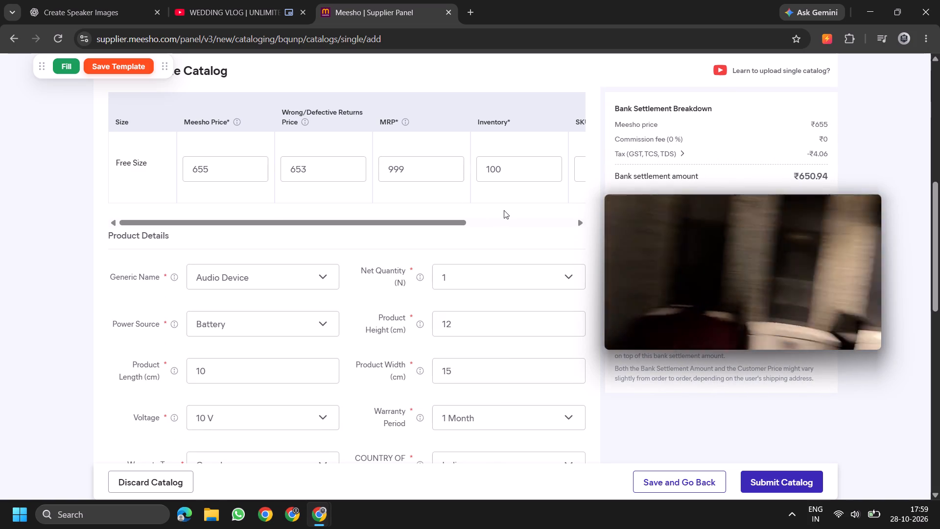
pyautogui.scroll(4, 504, 210)
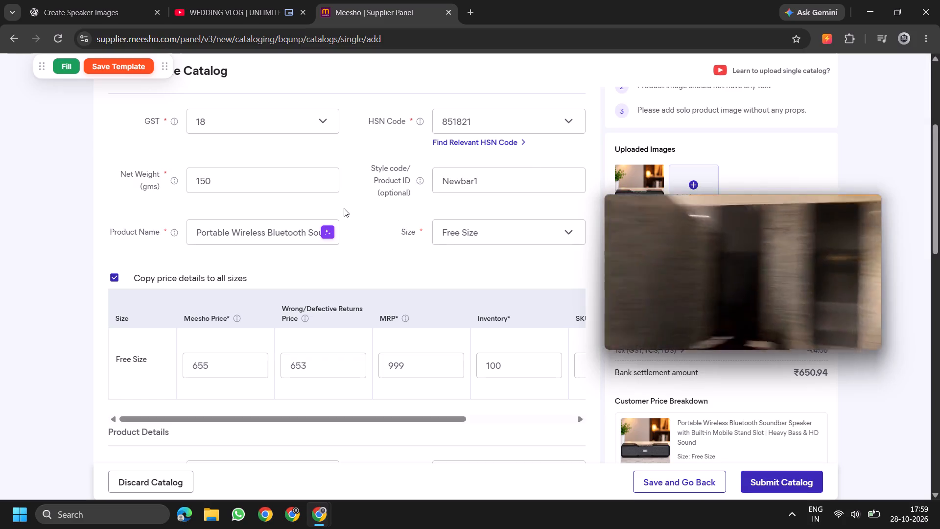
# Set the Style code/Product ID to Newbar134.
pyautogui.click(509, 177)
pyautogui.press('3')
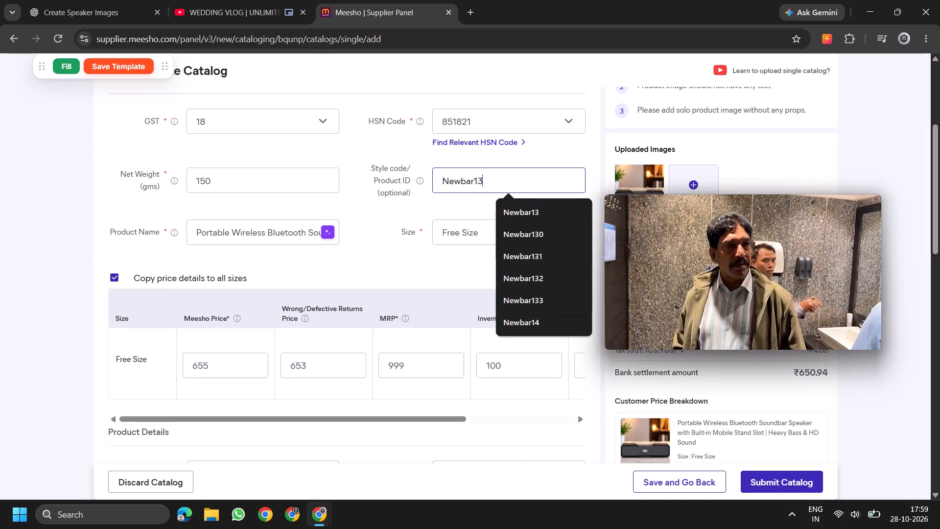
pyautogui.press('4')
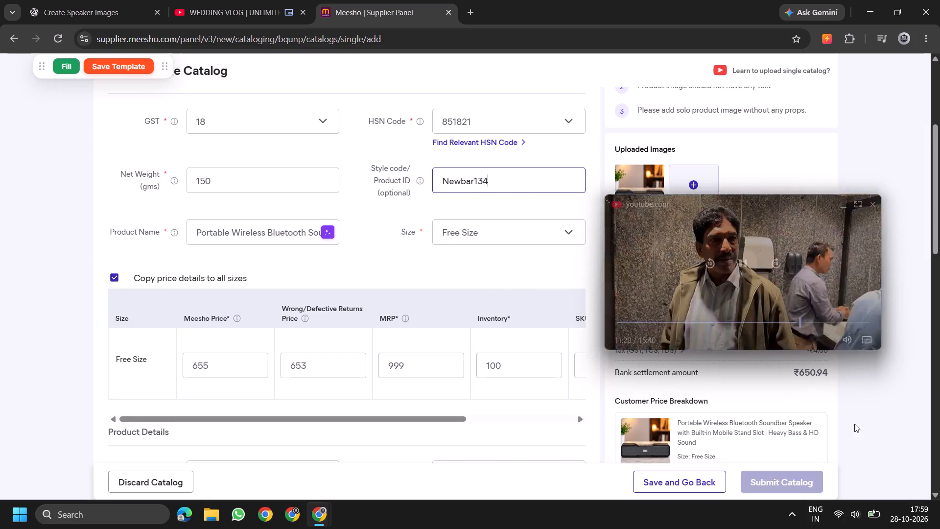
# Add the Gemini_Generated_Image "- Copy" files starting oqa2xs, vpchdj and x64tle from the Screenshots folder as product images 2 to 4.
pyautogui.moveTo(813, 219); pyautogui.dragTo(451, 151)
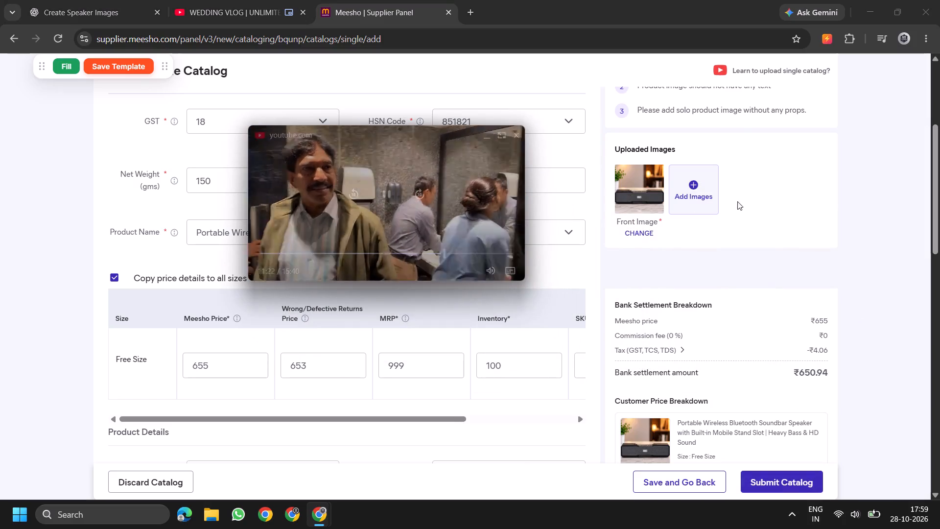
pyautogui.click(692, 183)
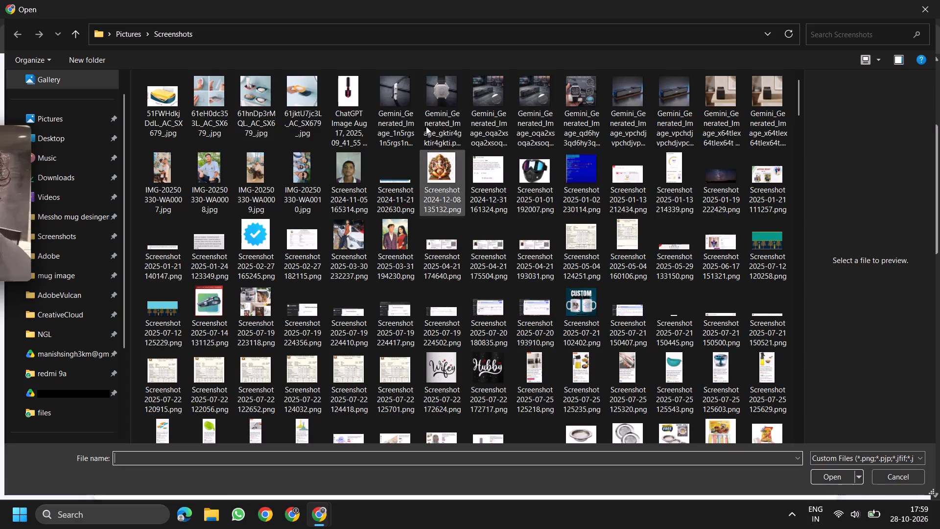
pyautogui.keyDown('ctrl'); pyautogui.click(497, 96); pyautogui.keyUp('ctrl')
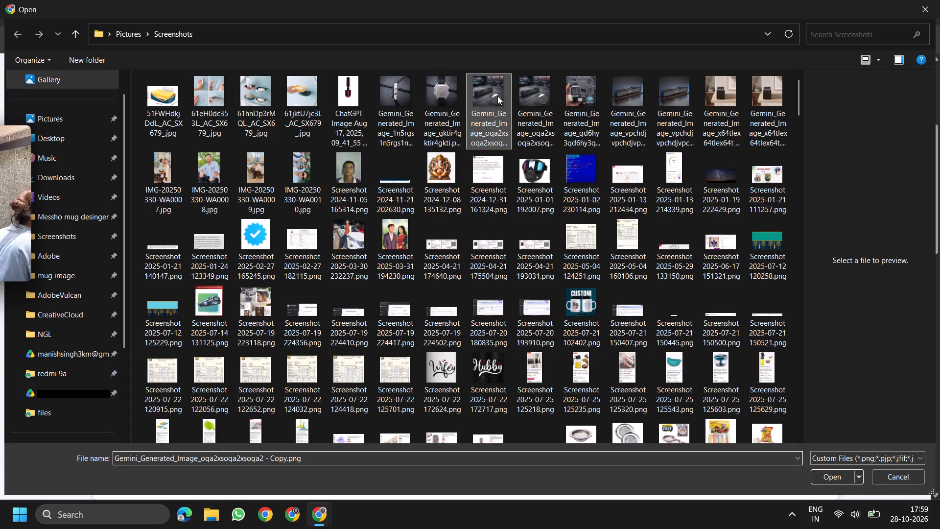
pyautogui.keyDown('ctrl'); pyautogui.click(630, 93); pyautogui.keyUp('ctrl')
pyautogui.keyDown('ctrl'); pyautogui.click(716, 101); pyautogui.keyUp('ctrl')
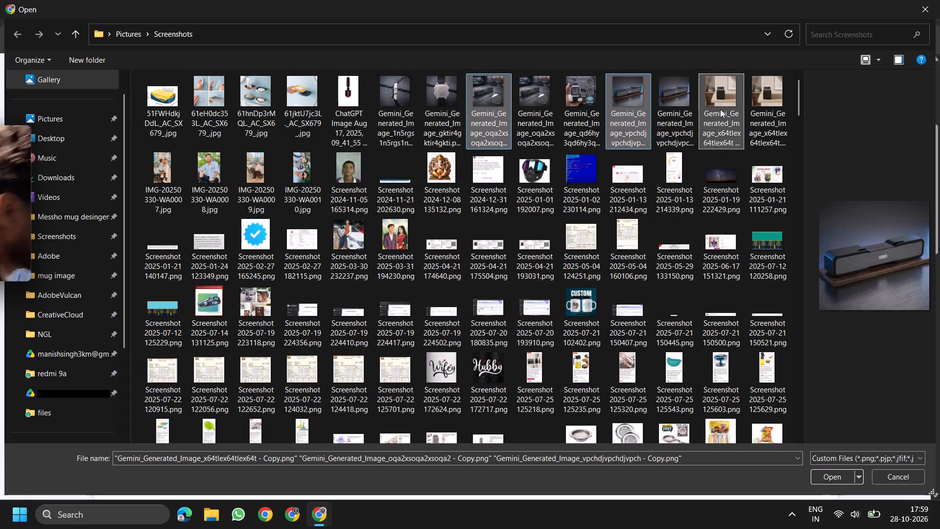
pyautogui.click(828, 470)
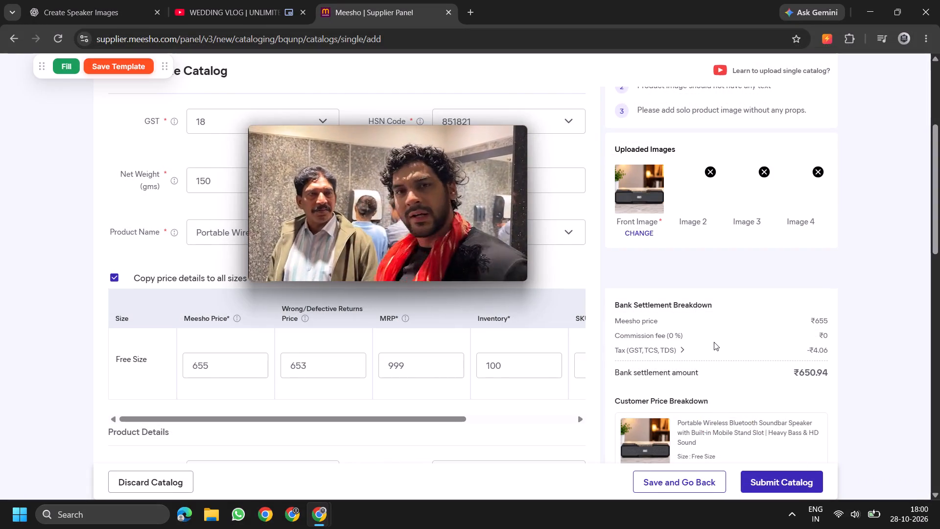
# Enlarge the floating vlog video and place it over the middle of the form, just above the price fields.
pyautogui.moveTo(506, 229); pyautogui.dragTo(503, 221)
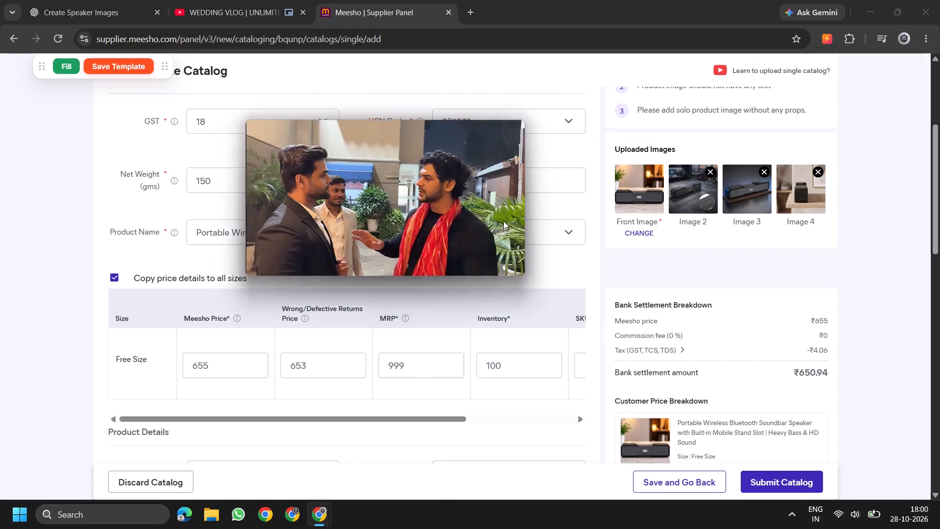
pyautogui.moveTo(503, 221); pyautogui.dragTo(671, 301)
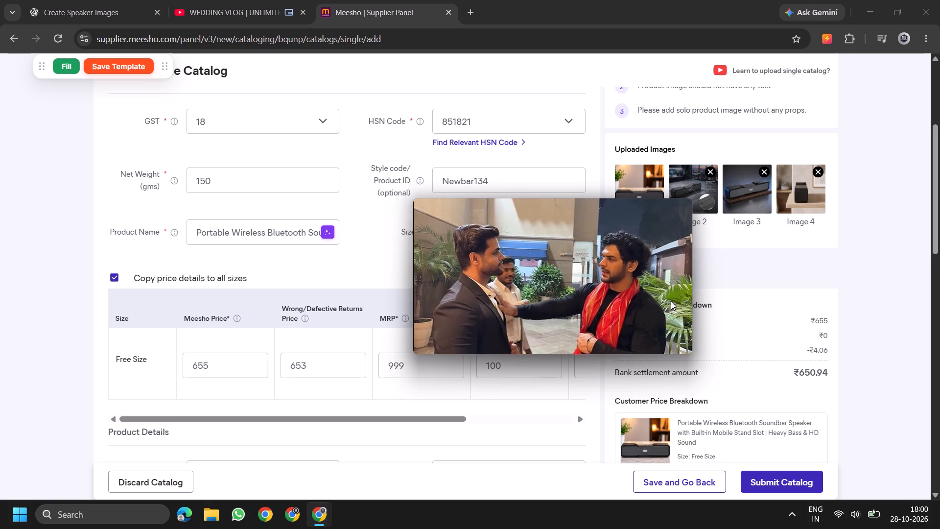
pyautogui.moveTo(640, 288); pyautogui.dragTo(575, 272)
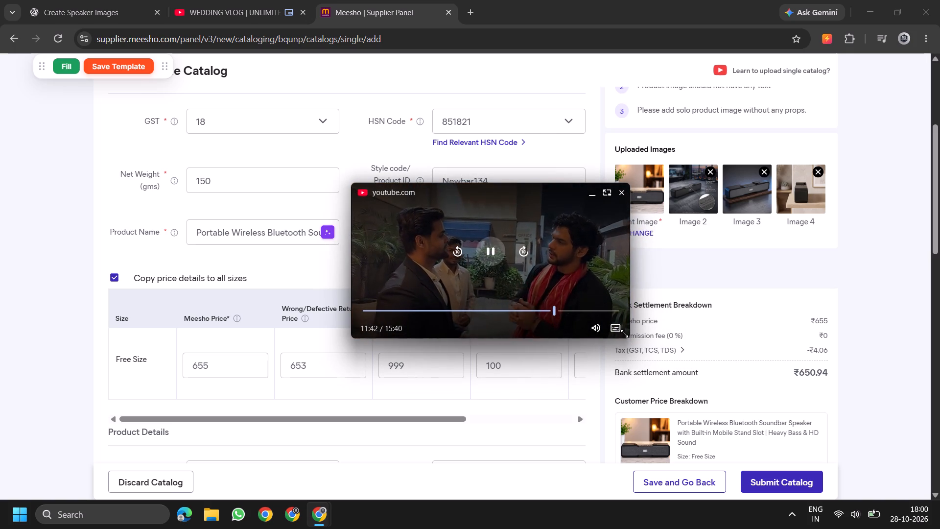
pyautogui.moveTo(624, 334); pyautogui.dragTo(769, 375)
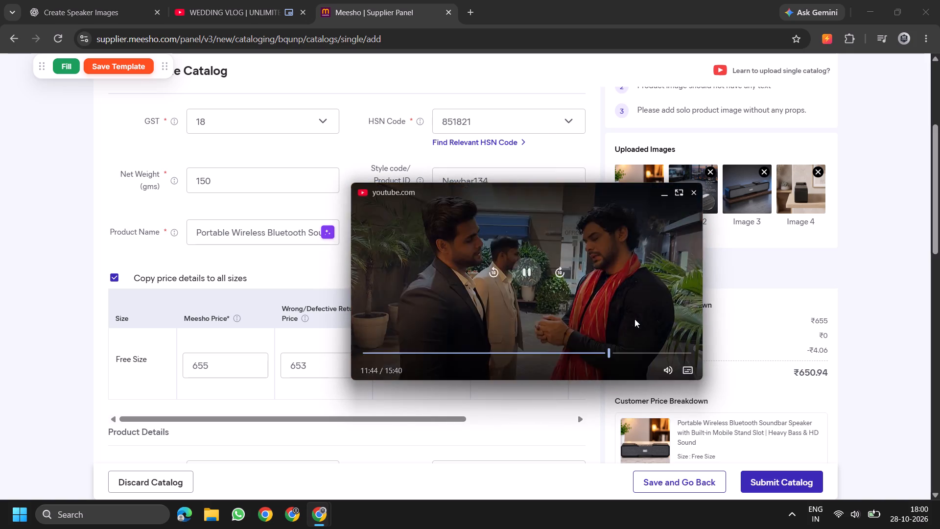
pyautogui.moveTo(634, 319); pyautogui.dragTo(593, 259)
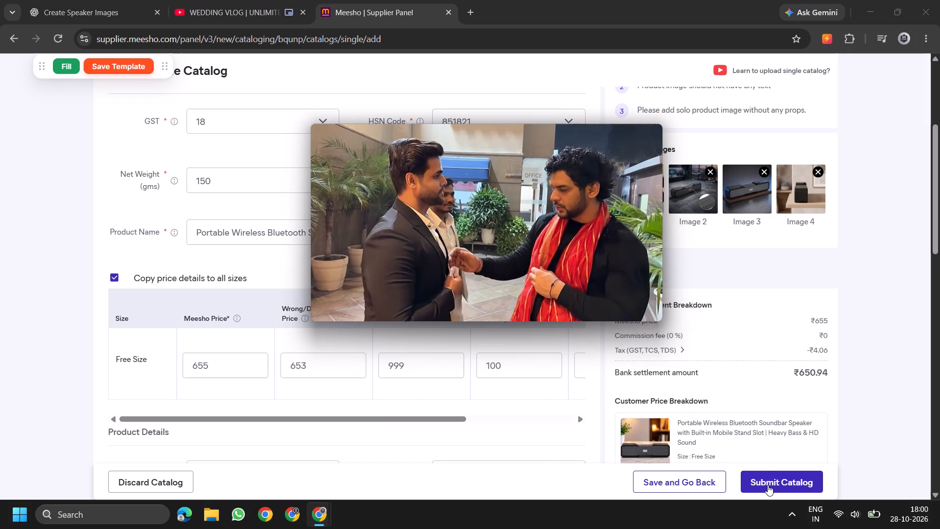
# Submit the catalog and proceed with the quality check, moving the floating video off the confirmation dialog.
pyautogui.click(768, 484)
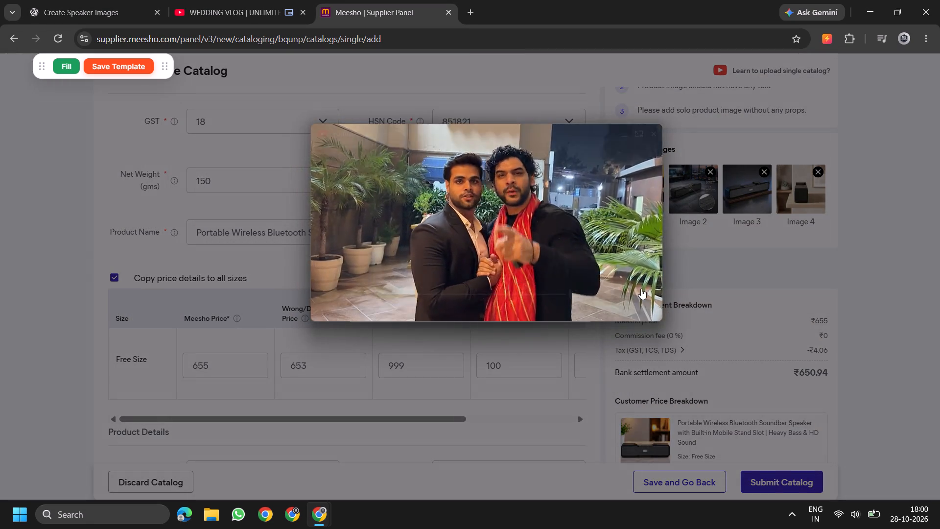
pyautogui.moveTo(631, 277); pyautogui.dragTo(453, 334)
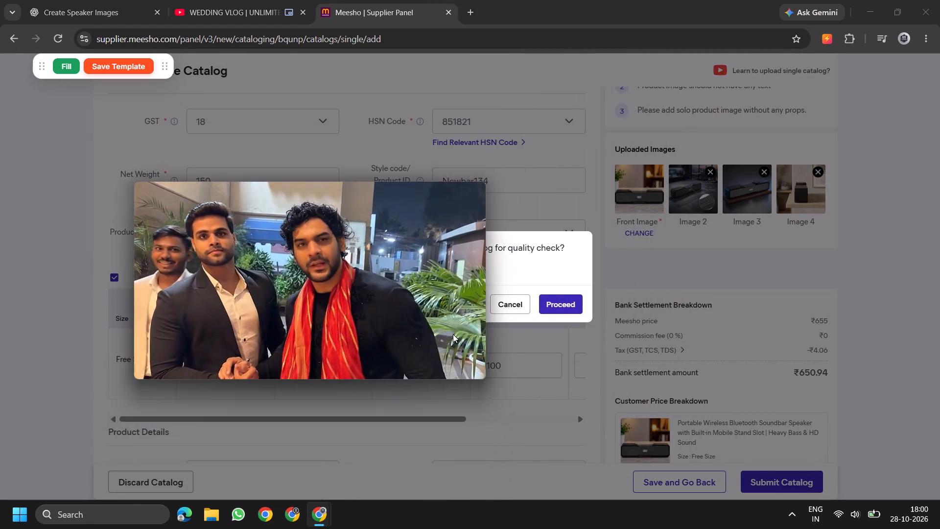
pyautogui.moveTo(453, 334); pyautogui.dragTo(503, 212)
pyautogui.click(582, 301)
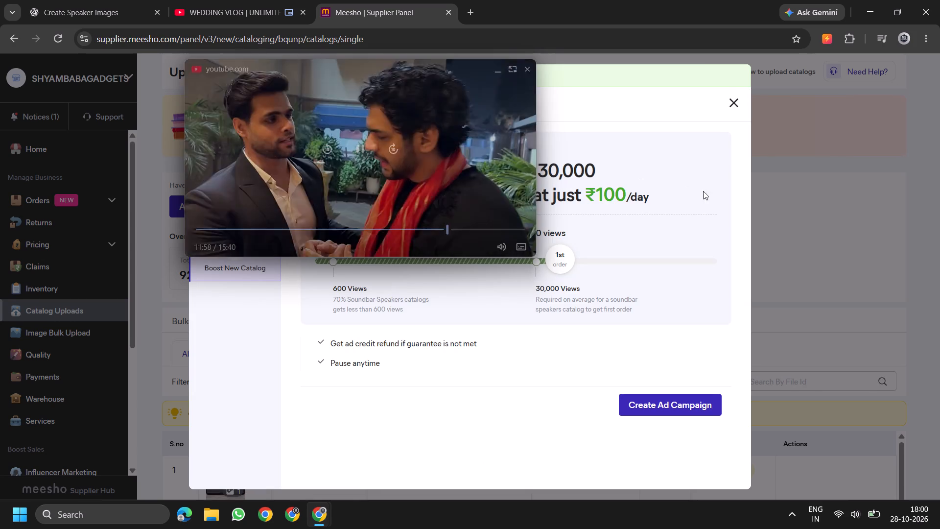
# Dismiss the Boost New Catalog ad campaign offer to return to the Single Uploads list.
pyautogui.click(734, 99)
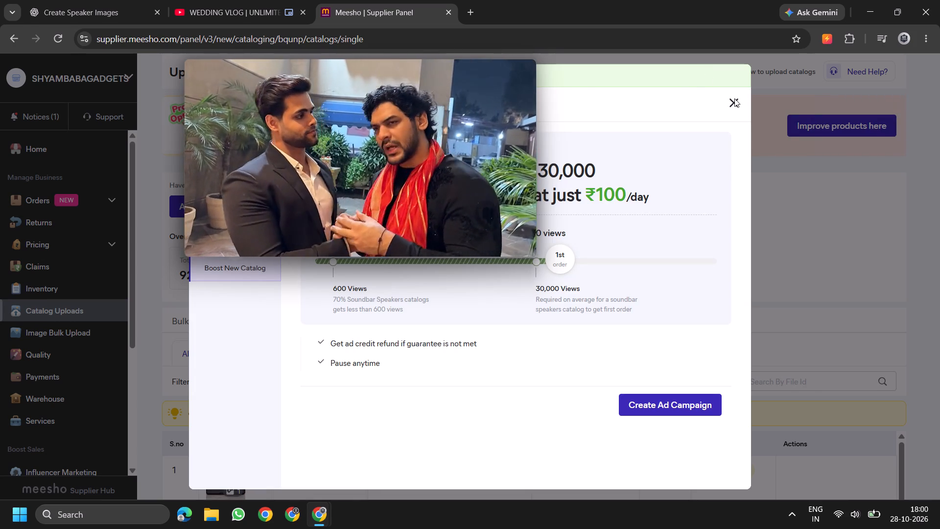
pyautogui.moveTo(403, 163); pyautogui.dragTo(457, 171)
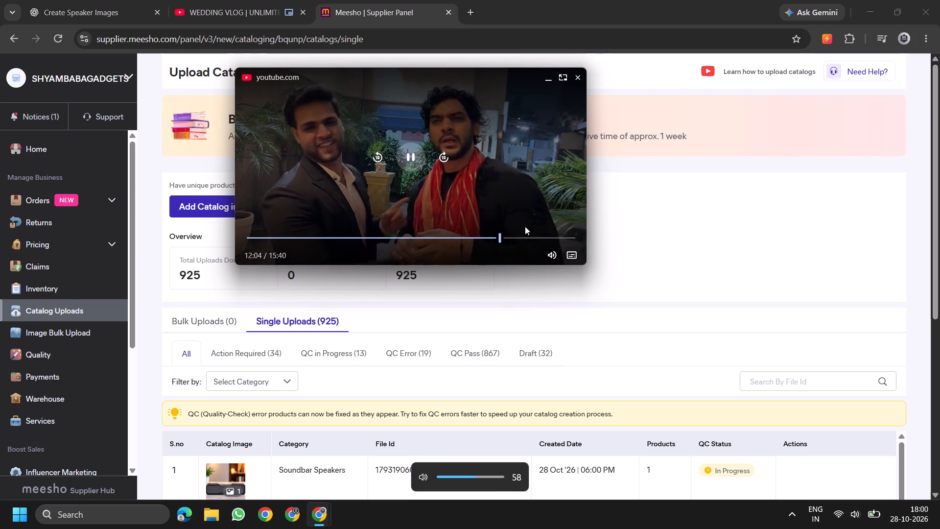
pyautogui.scroll(-1, 598, 337)
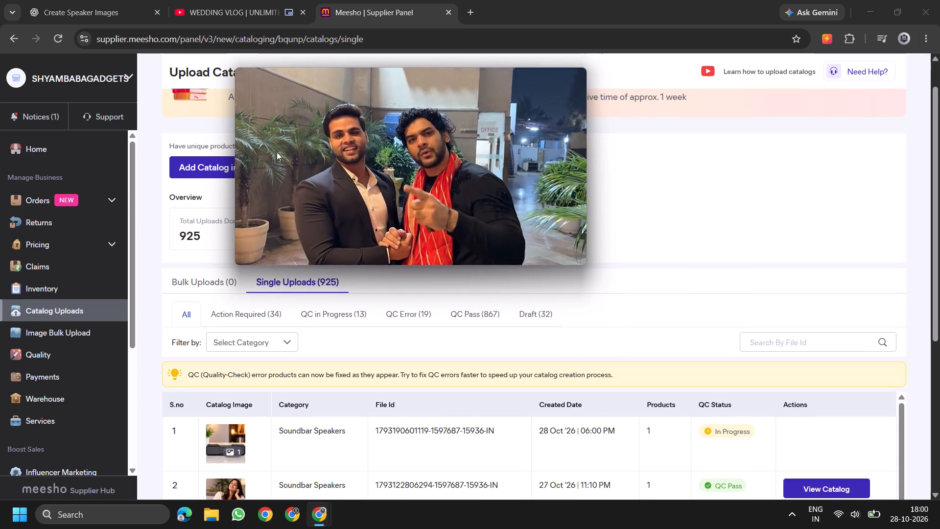
# Open the Meesho supplier site supplier.meesho.com in a new browser tab.
pyautogui.click(470, 6)
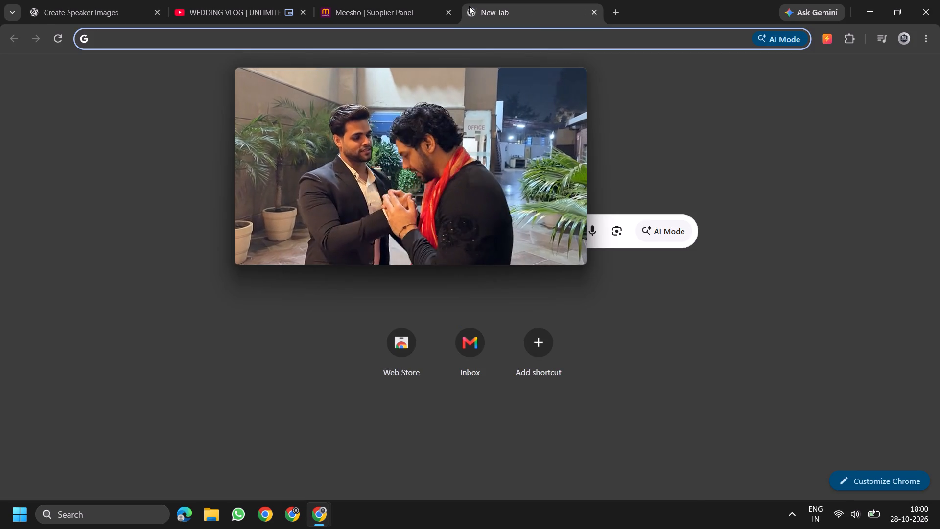
pyautogui.press('m')
pyautogui.click(181, 89)
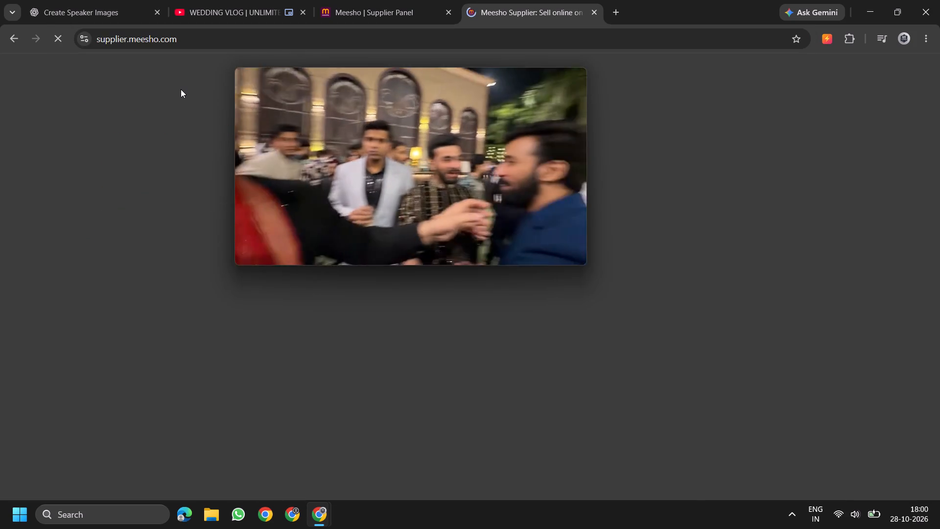
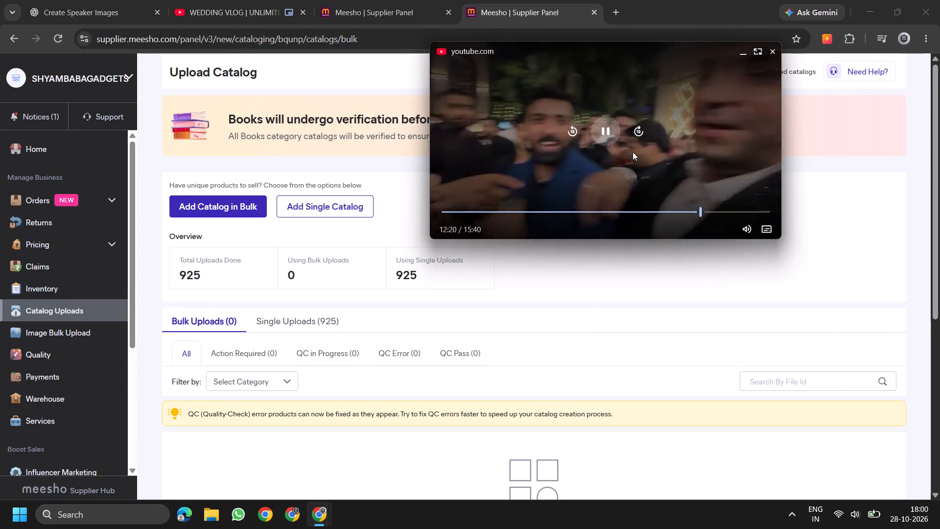
# Skip the floating vlog forward to past the 14-minute mark and back up slightly to just before 14 minutes.
pyautogui.click(639, 125)
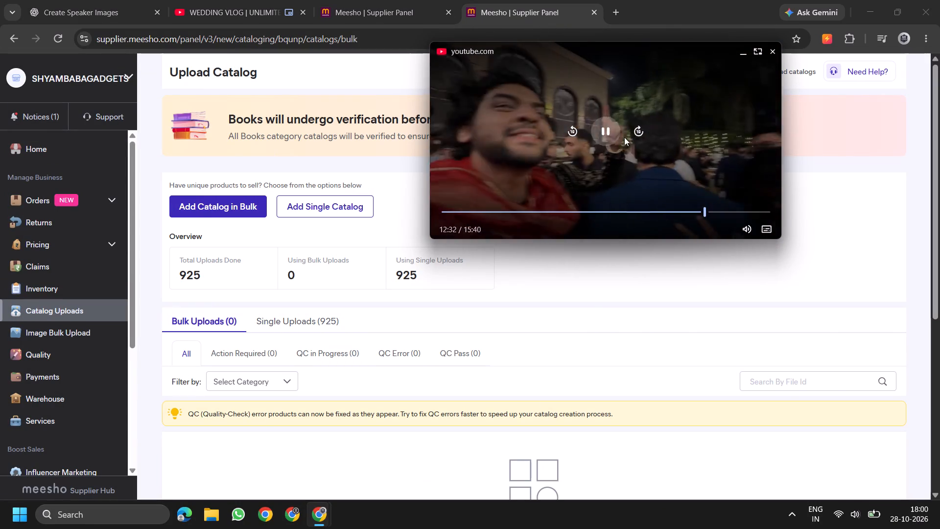
pyautogui.tripleClick(633, 127)
pyautogui.tripleClick(633, 127)
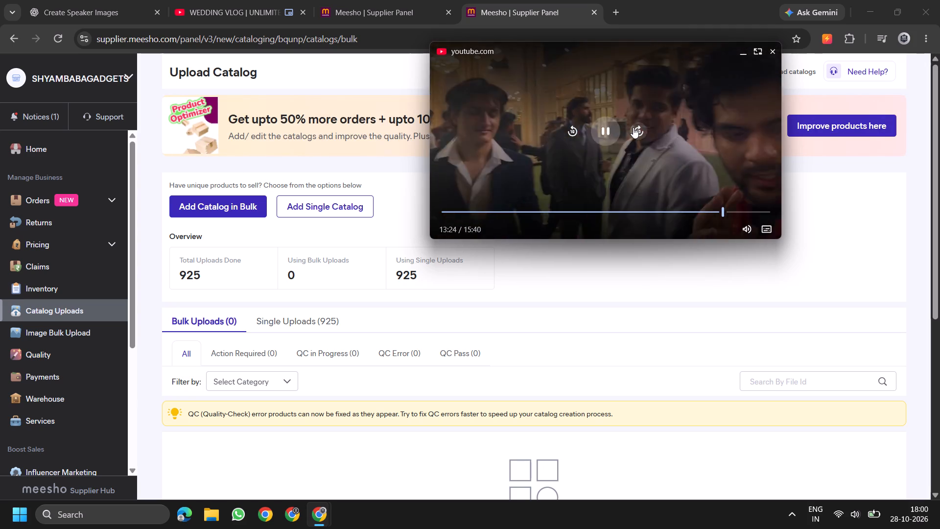
pyautogui.tripleClick(633, 127)
pyautogui.doubleClick(633, 127)
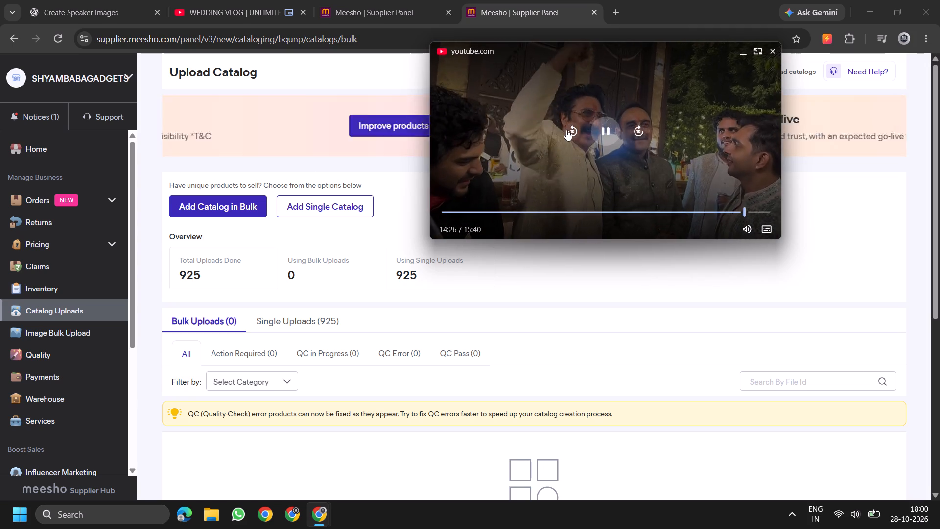
pyautogui.tripleClick(573, 128)
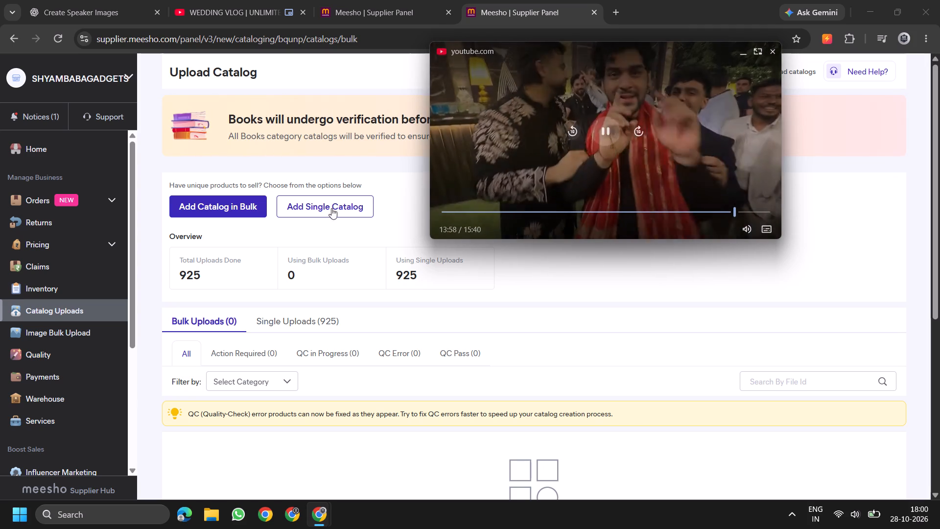
# Start a new single catalog in the soundbar category under Consumer Electronics > Speakers.
pyautogui.click(311, 200)
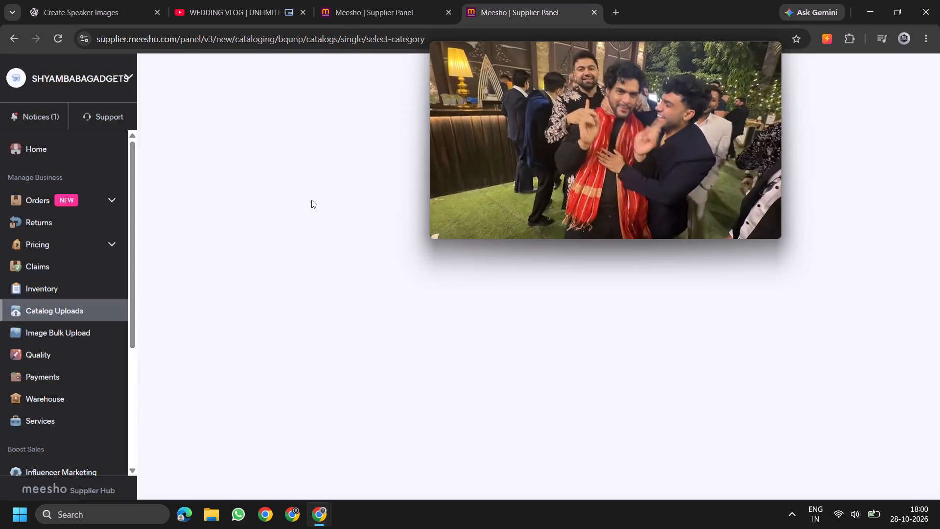
pyautogui.click(271, 223)
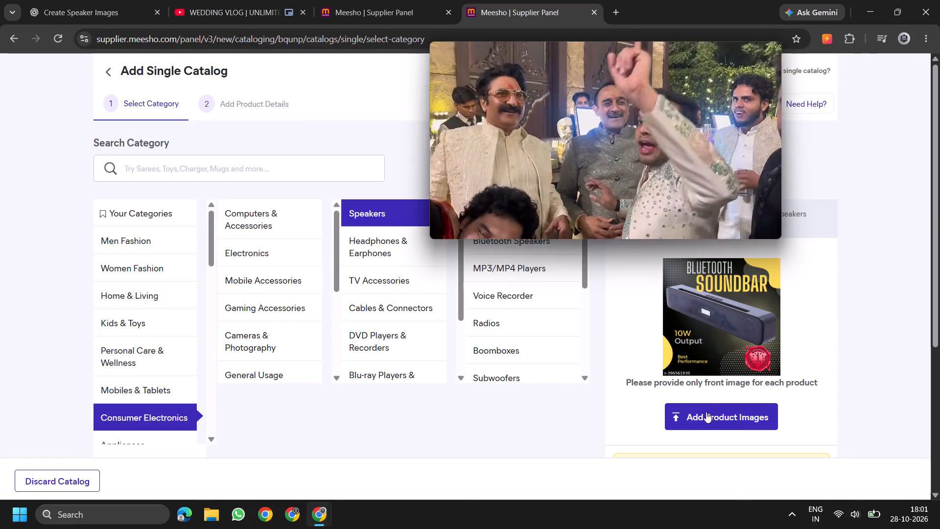
# Add Screenshot 2026-10-28 175039.png from the Screenshots folder as the product's front image and continue to the product details.
pyautogui.click(702, 416)
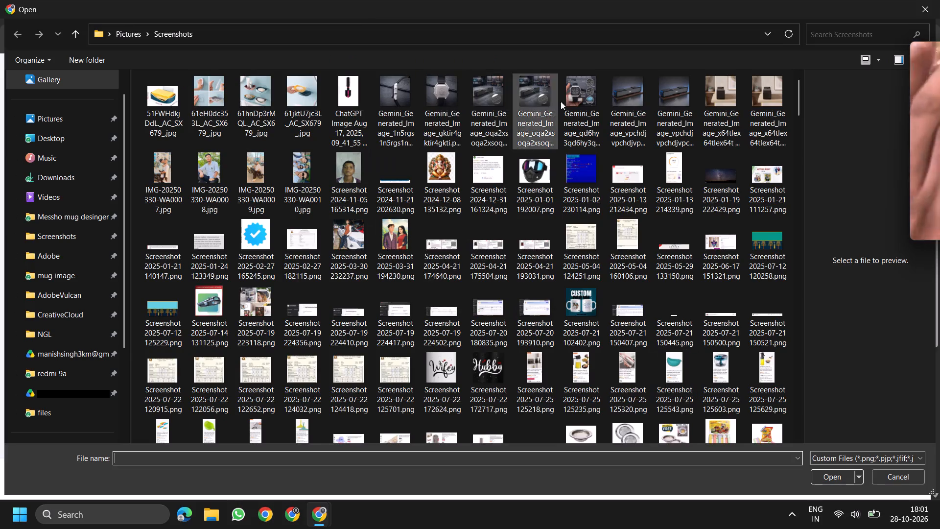
pyautogui.scroll(-7, 562, 221)
pyautogui.scroll(3, 562, 221)
pyautogui.scroll(-20, 562, 221)
pyautogui.scroll(-20, 562, 221)
pyautogui.scroll(-4, 562, 221)
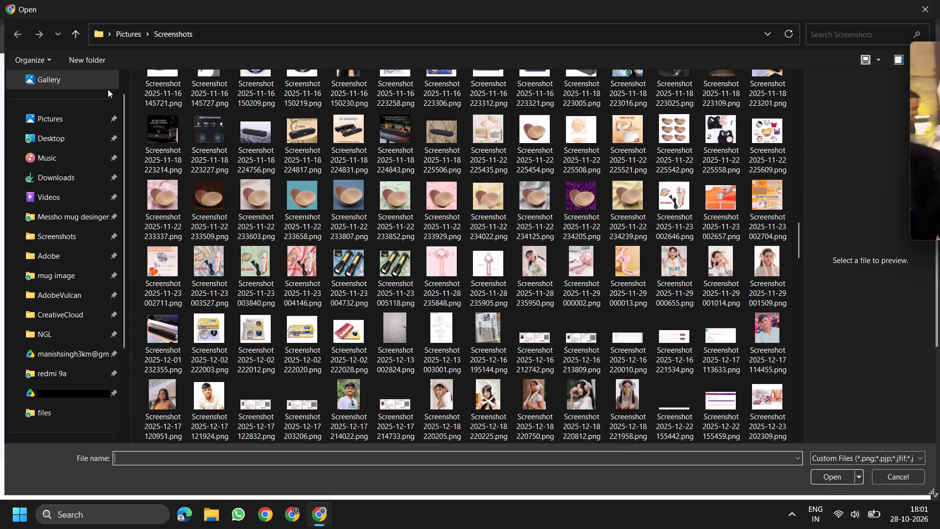
pyautogui.click(71, 238)
pyautogui.scroll(-9, 349, 227)
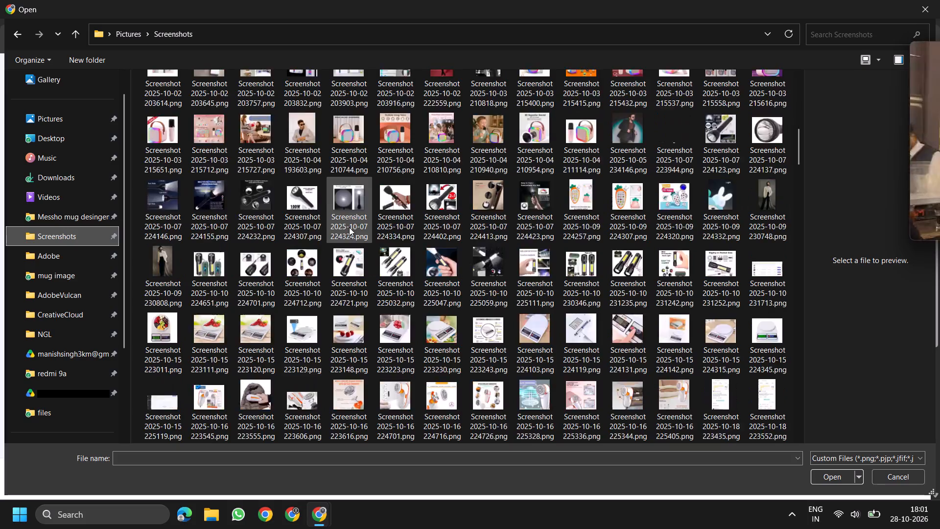
pyautogui.scroll(-12, 349, 227)
pyautogui.scroll(-20, 349, 227)
pyautogui.scroll(-20, 349, 227)
pyautogui.scroll(-20, 349, 227)
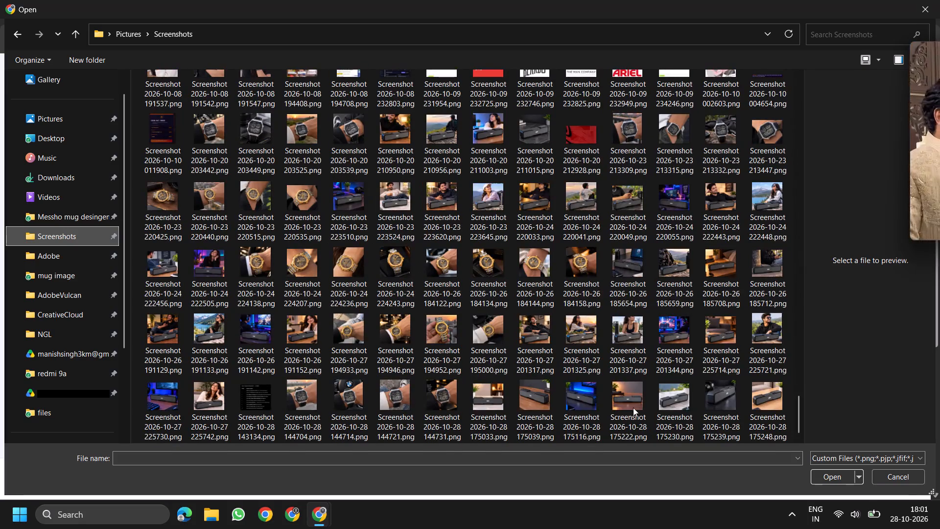
pyautogui.doubleClick(523, 403)
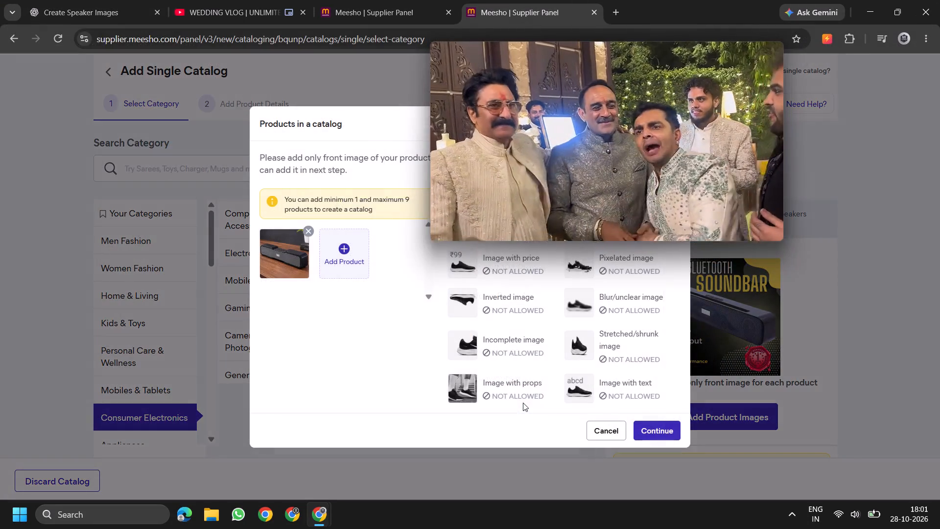
pyautogui.click(654, 426)
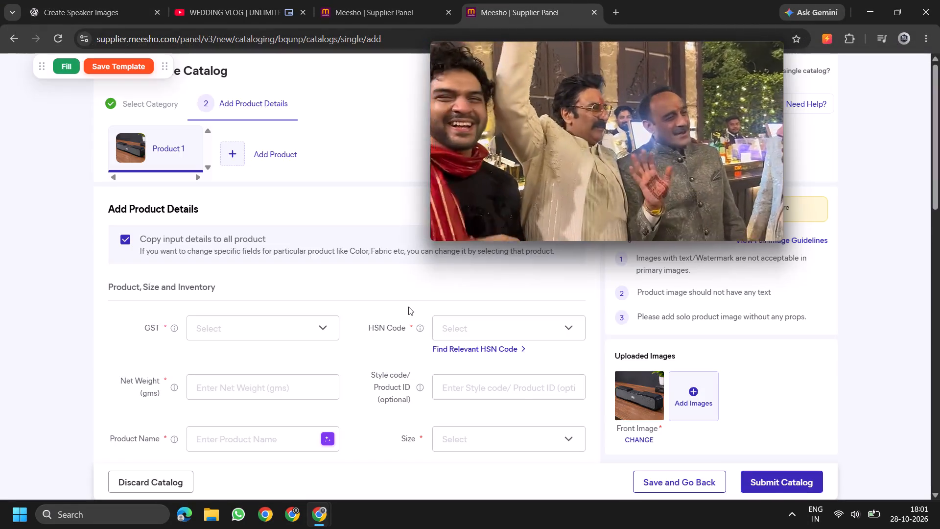
# Fill the product details with the saved template "sanjay newsound bar 740".
pyautogui.click(70, 67)
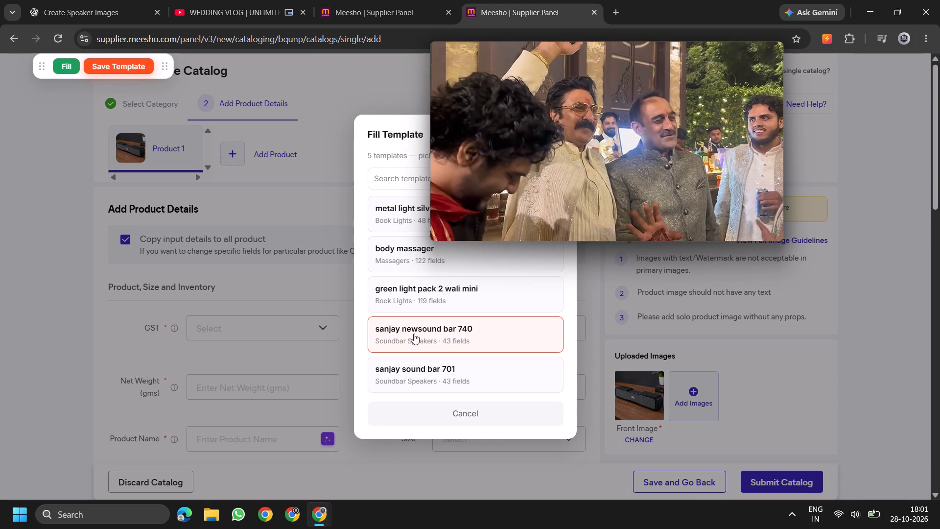
pyautogui.click(414, 334)
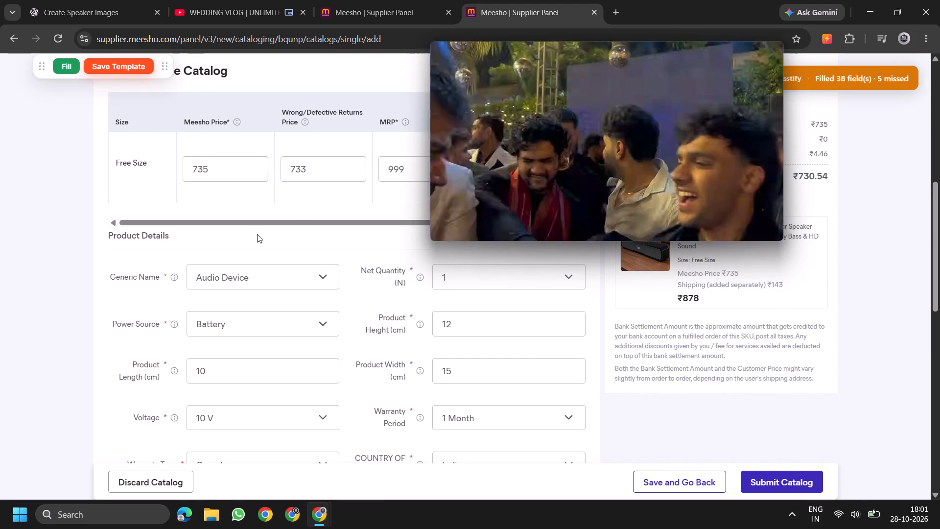
# Set the Meesho Price to 655 and the Wrong/Defective Returns Price to 653 for Free Size.
pyautogui.click(204, 171)
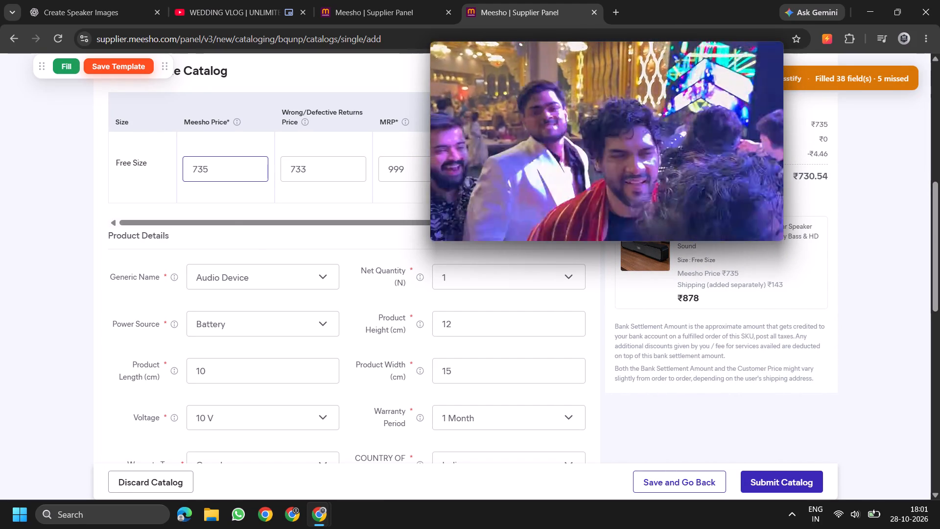
pyautogui.press('BackSpace')
pyautogui.press('BackSpace')
pyautogui.press('BackSpace')
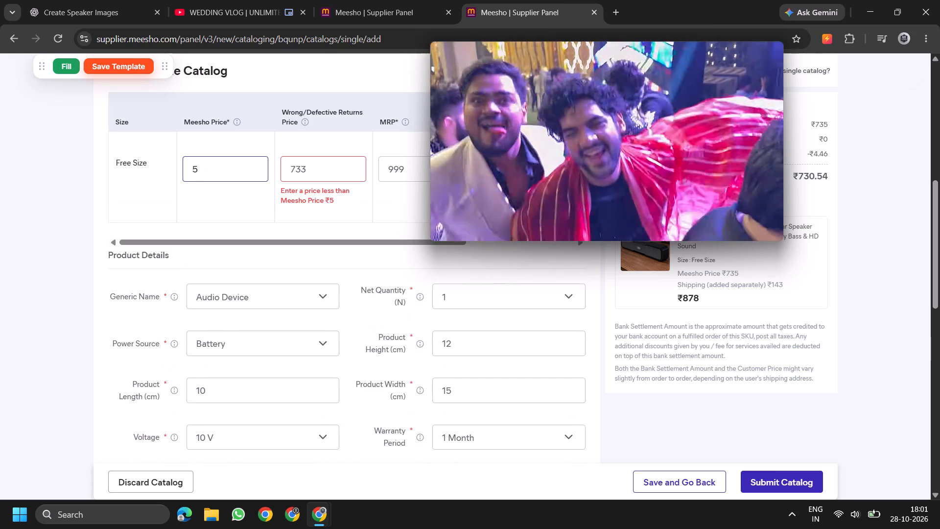
pyautogui.write('65')
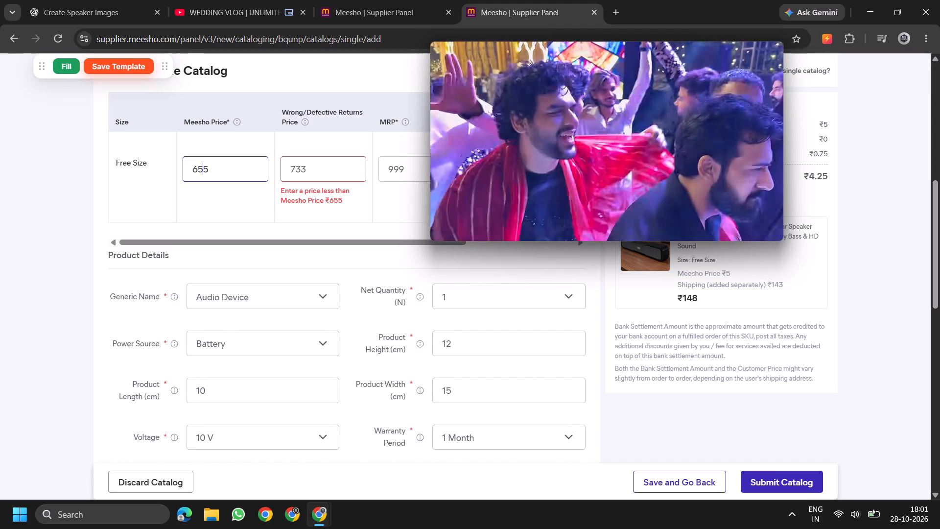
pyautogui.click(301, 167)
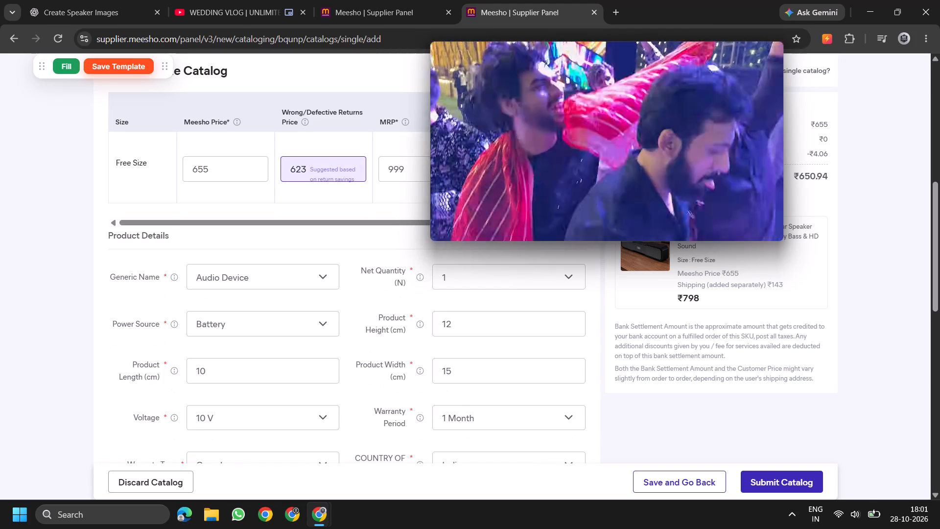
pyautogui.press('BackSpace')
pyautogui.write('45')
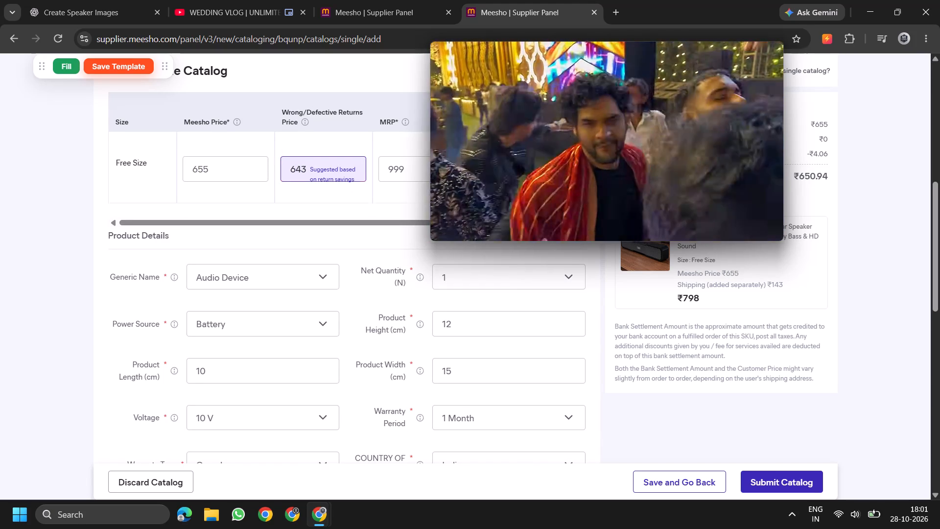
pyautogui.press('BackSpace')
pyautogui.press('BackSpace')
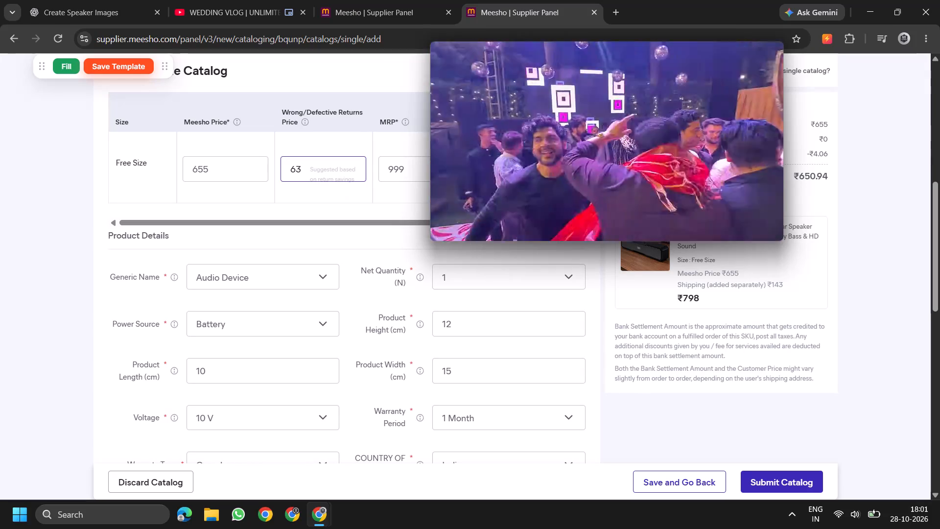
pyautogui.press('5')
# Complete the style code/product ID as Newbar135.
pyautogui.scroll(3, 508, 311)
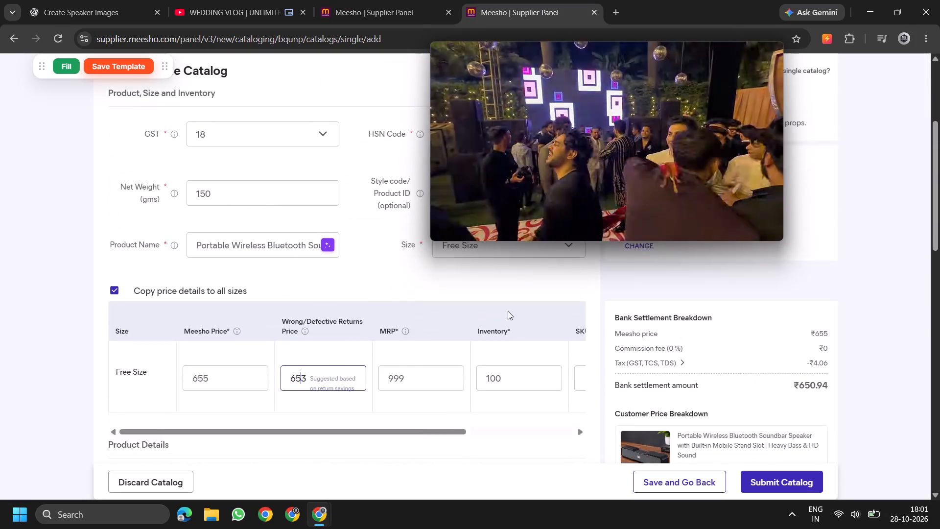
pyautogui.scroll(3, 429, 281)
pyautogui.click(504, 384)
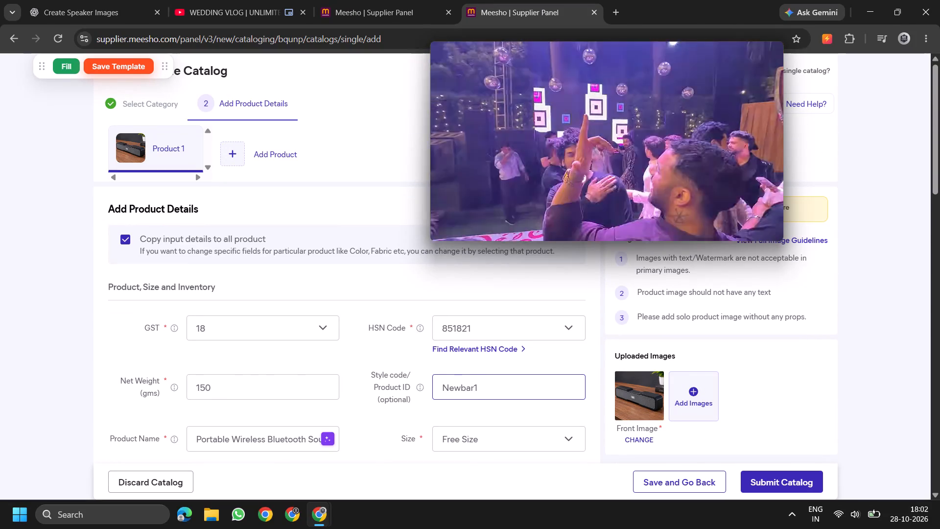
pyautogui.write('35')
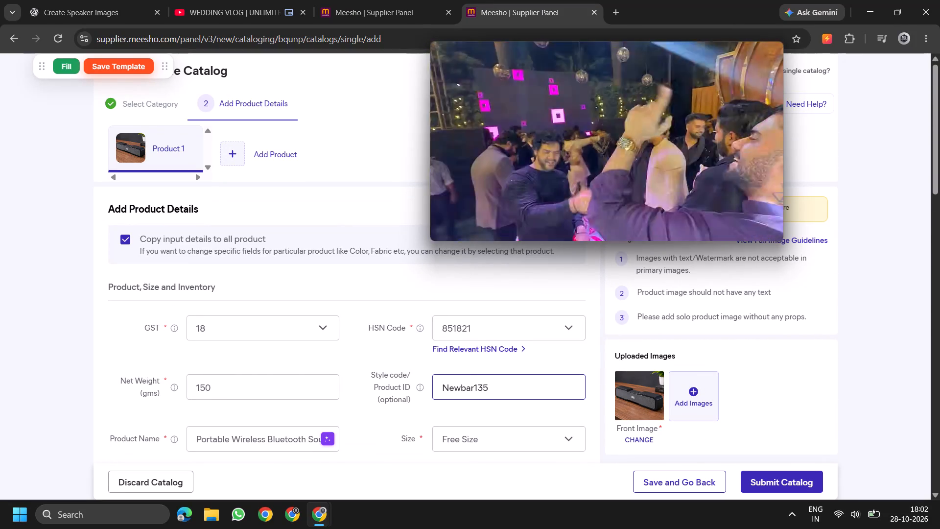
# Add three Gemini-generated soundbar images from the Screenshots folder, with names starting oqa2xs, vpchdj and x64tle, as further product images.
pyautogui.click(705, 409)
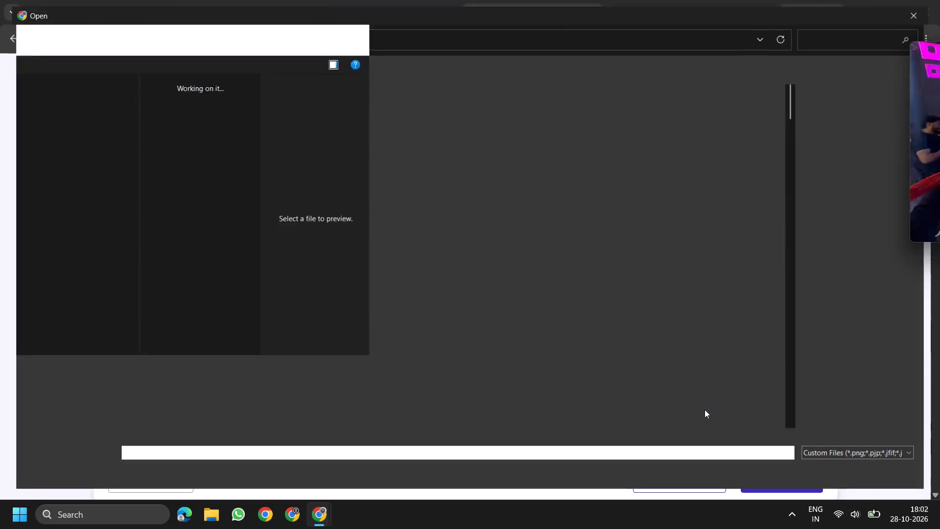
pyautogui.keyDown('ctrl'); pyautogui.click(508, 90); pyautogui.keyUp('ctrl')
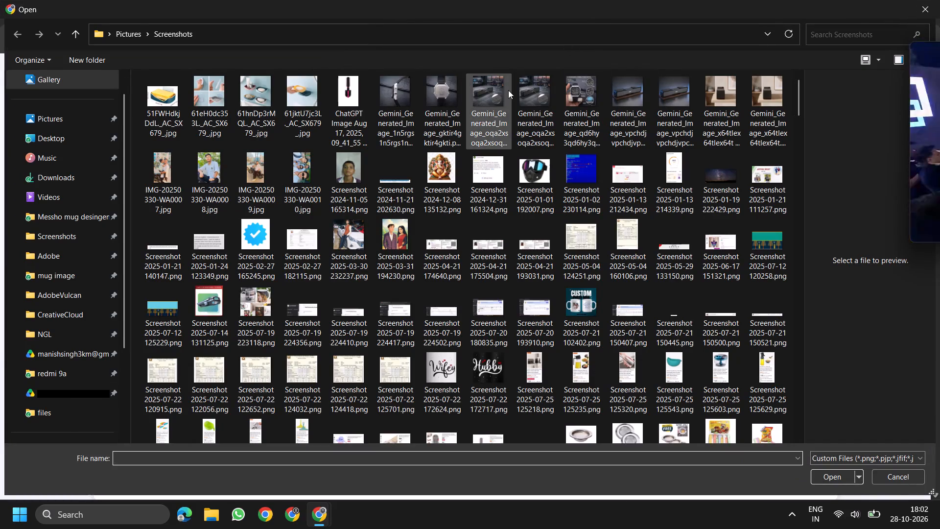
pyautogui.keyDown('ctrl'); pyautogui.click(636, 84); pyautogui.keyUp('ctrl')
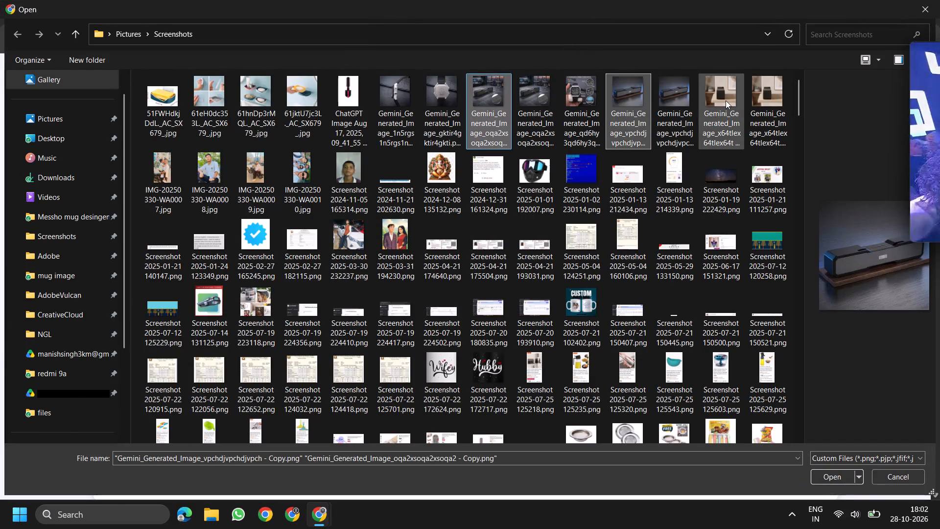
pyautogui.keyDown('ctrl'); pyautogui.click(726, 100); pyautogui.keyUp('ctrl')
pyautogui.click(843, 479)
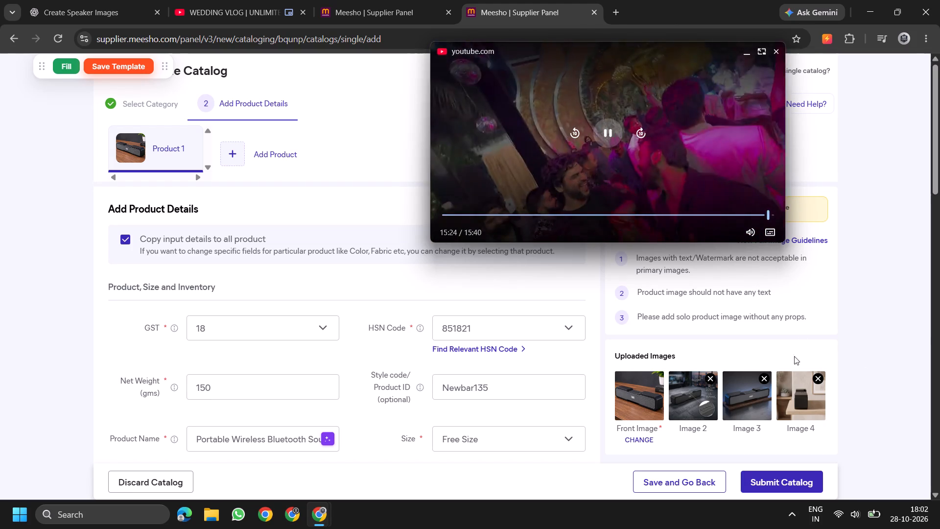
# Submit the catalog and proceed with the quality check.
pyautogui.click(785, 482)
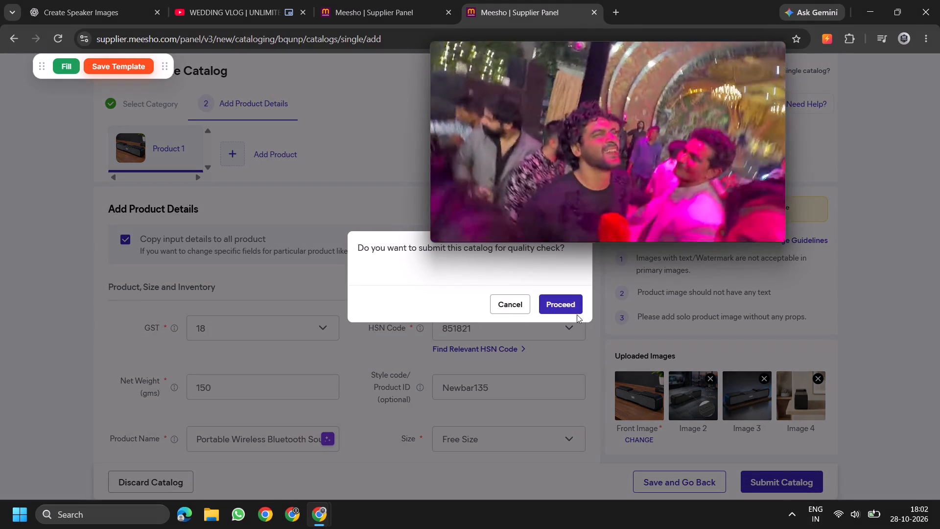
pyautogui.click(567, 311)
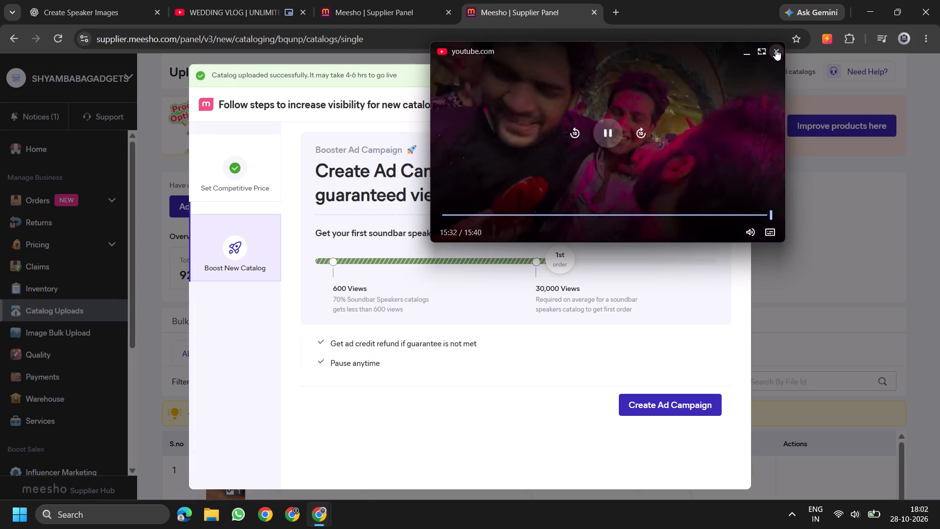
# Close the floating vlog video covering the ad campaign offer.
pyautogui.click(777, 49)
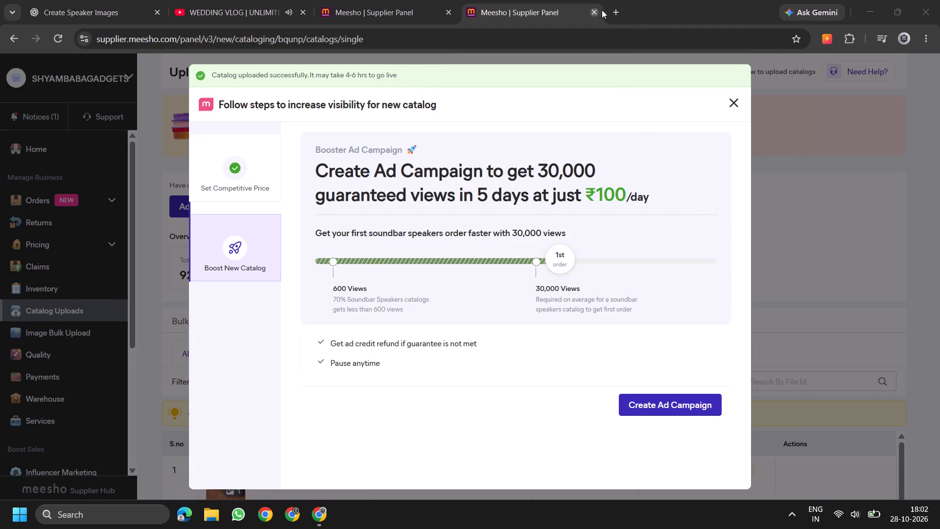
pyautogui.moveTo(612, 11); pyautogui.dragTo(578, 417)
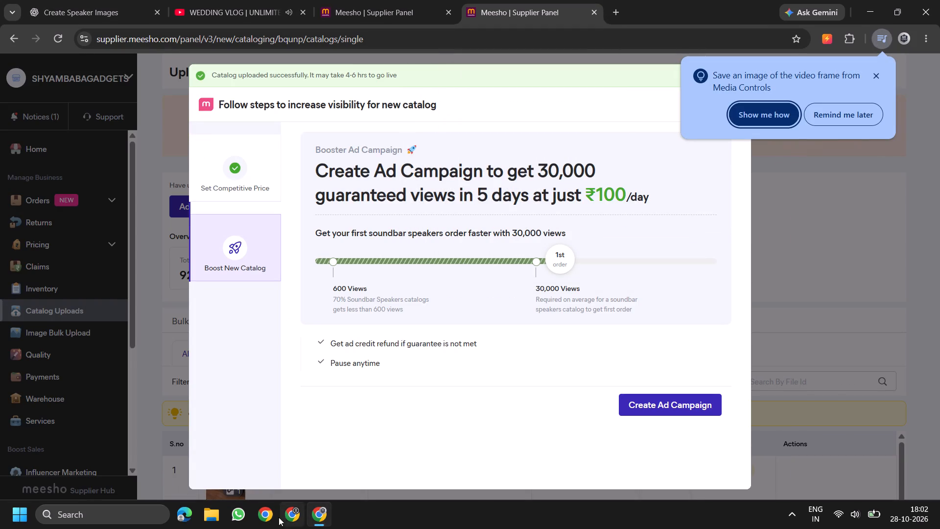
# Open a new Chrome window with the profile labelled "Use it".
pyautogui.click(270, 516)
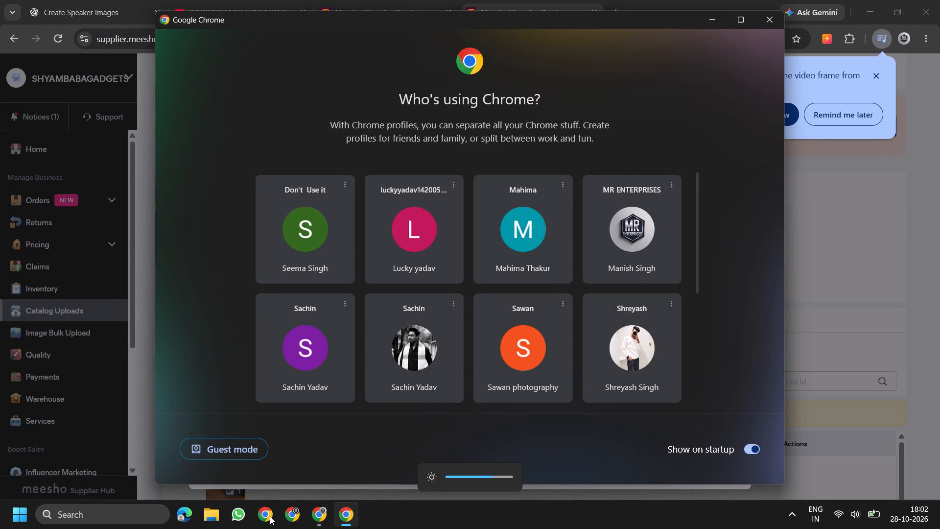
pyautogui.scroll(-1, 412, 412)
pyautogui.scroll(-1, 416, 356)
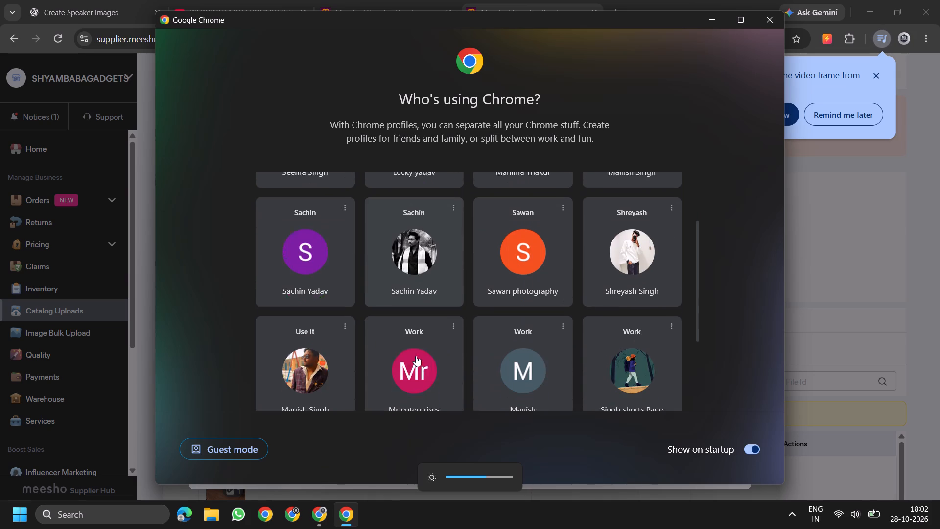
pyautogui.scroll(-1, 416, 356)
pyautogui.click(317, 362)
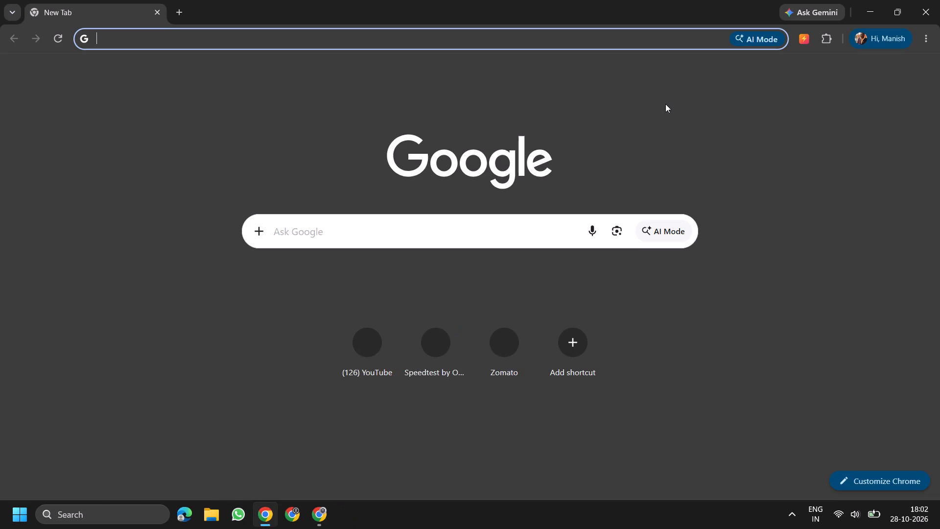
# Open YouTube and play the "Bas Tu Khud Pe Yakeen Rakh" Short from the home feed.
pyautogui.press('y')
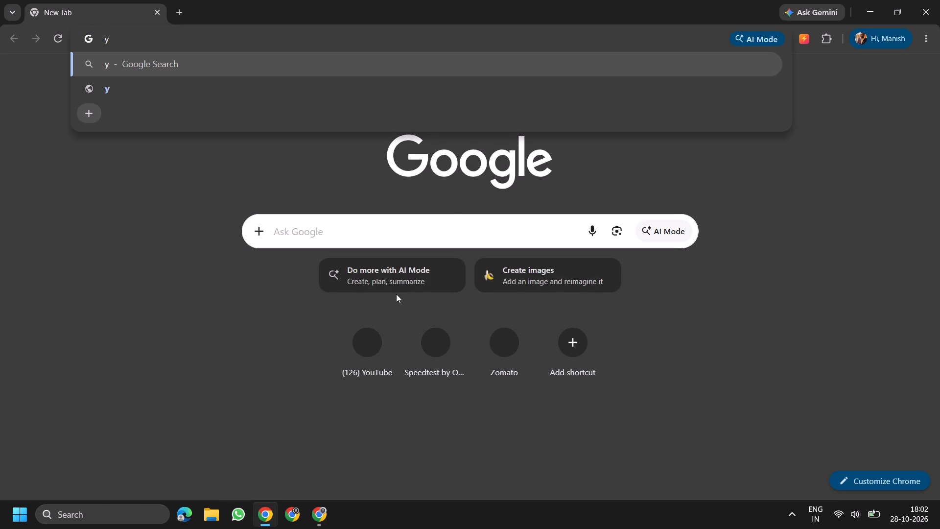
pyautogui.click(364, 342)
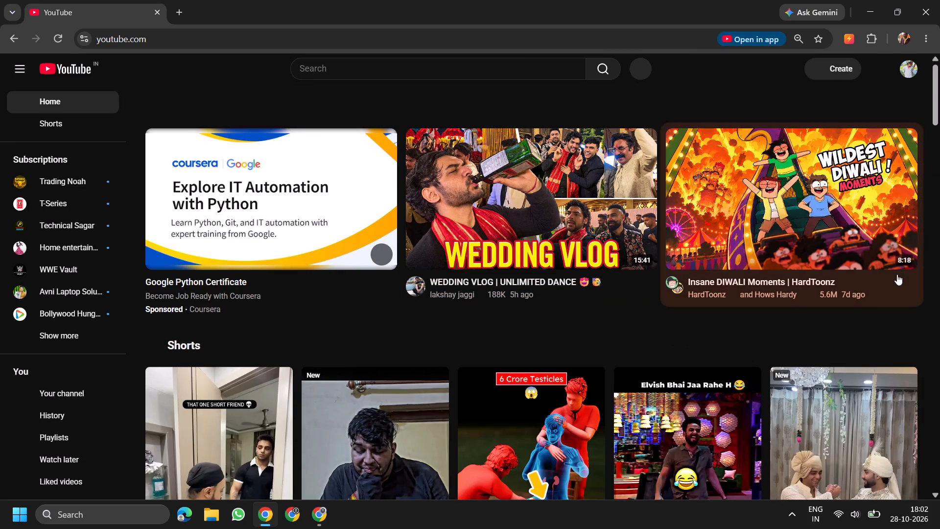
pyautogui.scroll(-4, 897, 266)
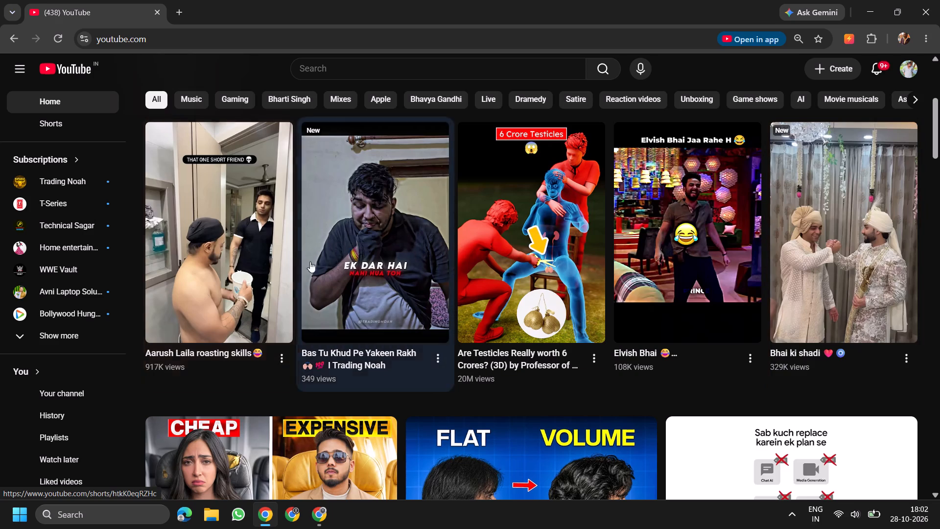
pyautogui.click(352, 252)
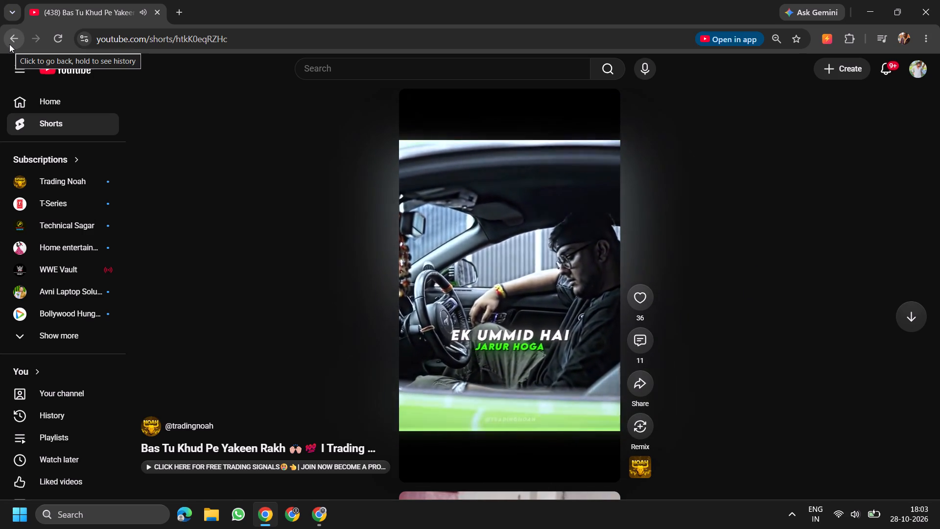
# Return to the YouTube home feed and play the "Aarush Laila roasting skills" Short.
pyautogui.click(9, 44)
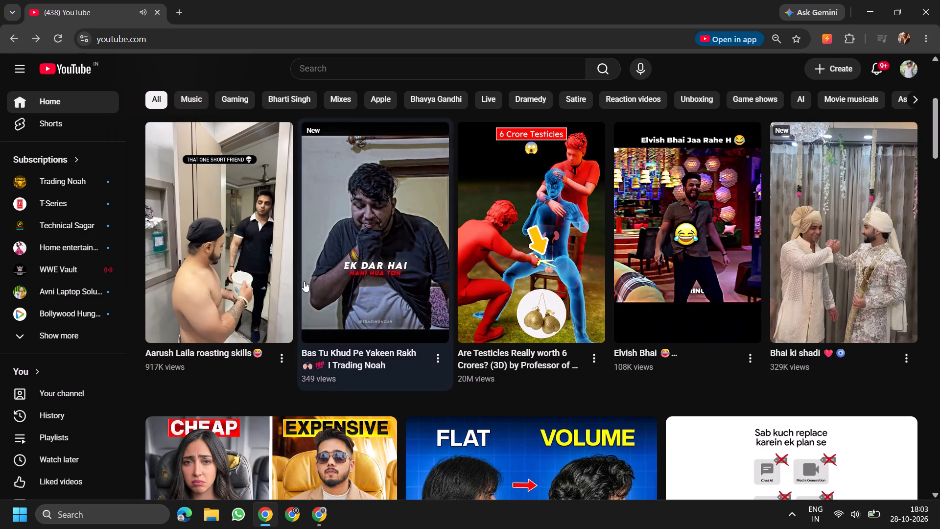
pyautogui.click(251, 253)
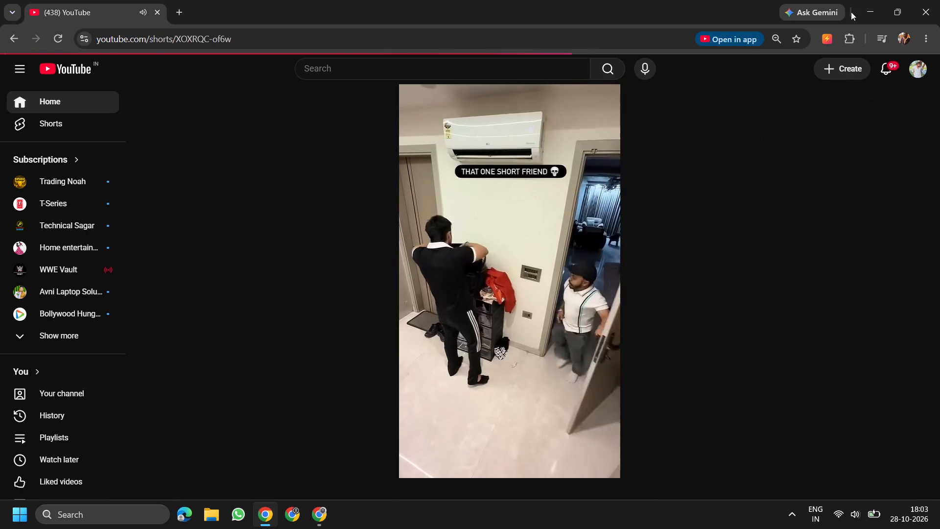
# Tile the YouTube window beside the Meesho window and narrow it to about a third of the screen width.
pyautogui.click(827, 43)
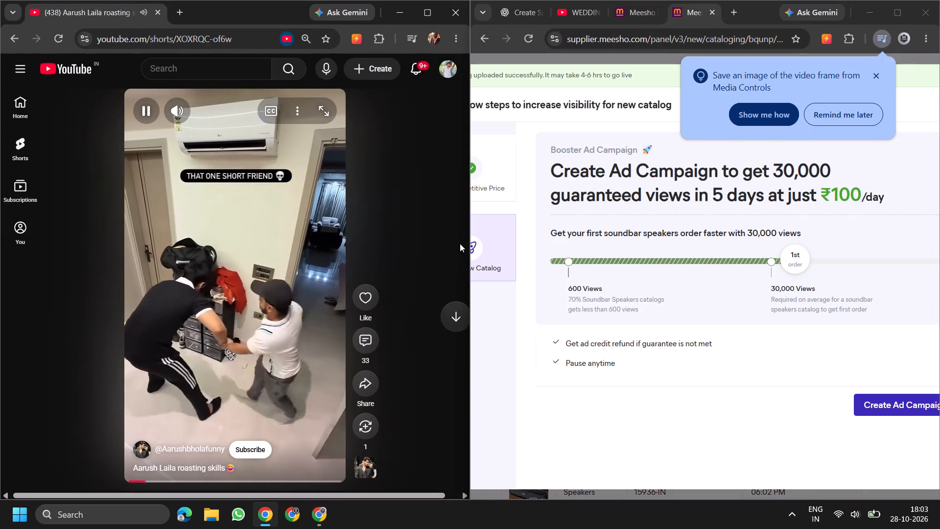
pyautogui.moveTo(467, 240); pyautogui.dragTo(81, 243)
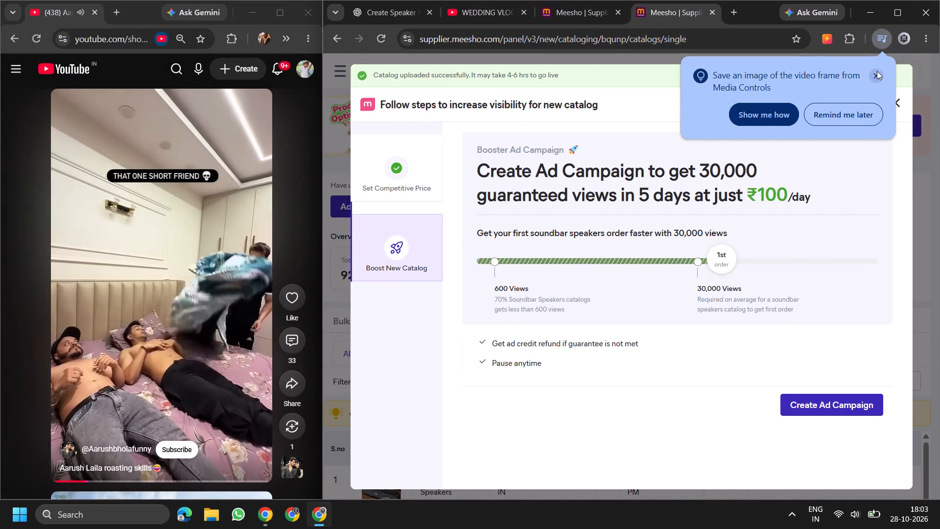
# Dismiss the video frame tip and close the Booster Ad Campaign offer on the Meesho page.
pyautogui.click(877, 71)
pyautogui.click(891, 101)
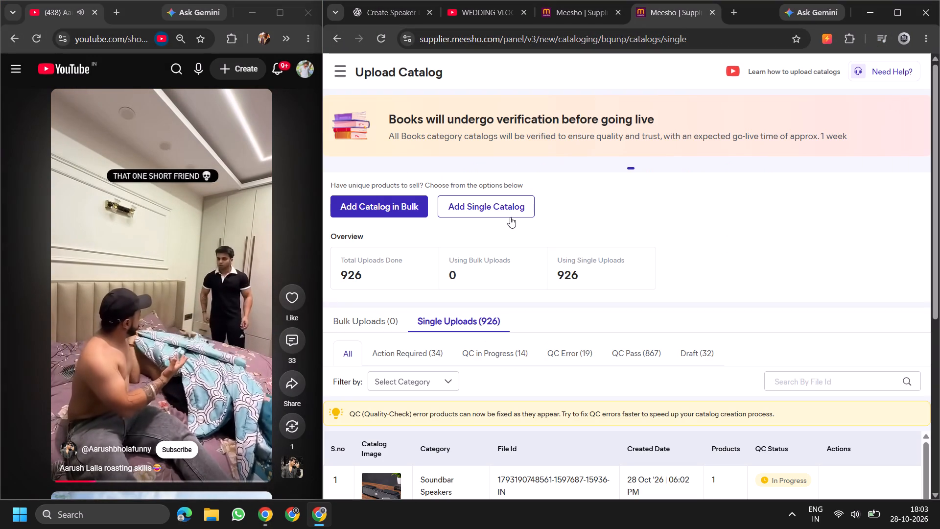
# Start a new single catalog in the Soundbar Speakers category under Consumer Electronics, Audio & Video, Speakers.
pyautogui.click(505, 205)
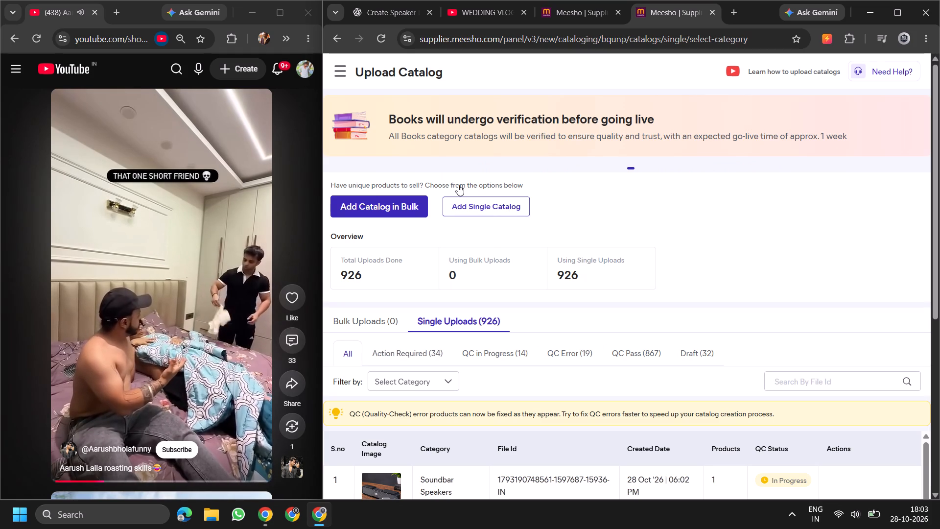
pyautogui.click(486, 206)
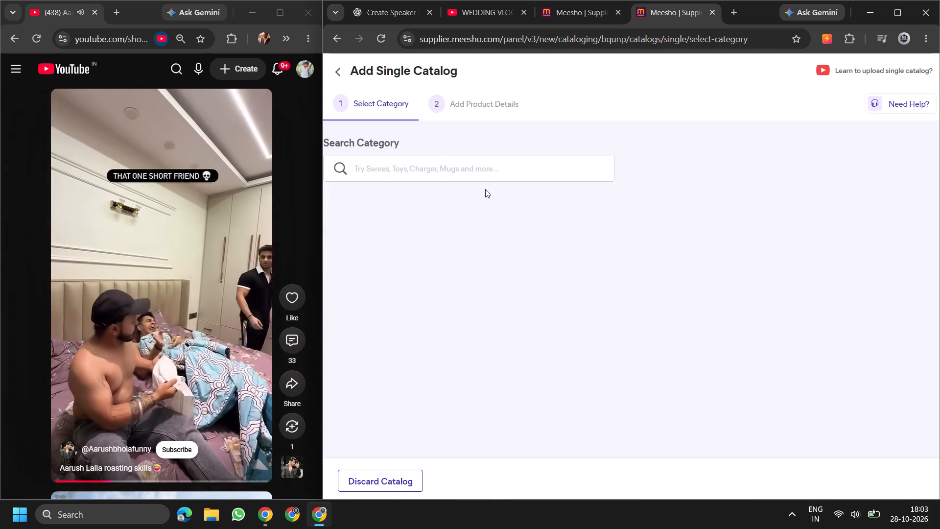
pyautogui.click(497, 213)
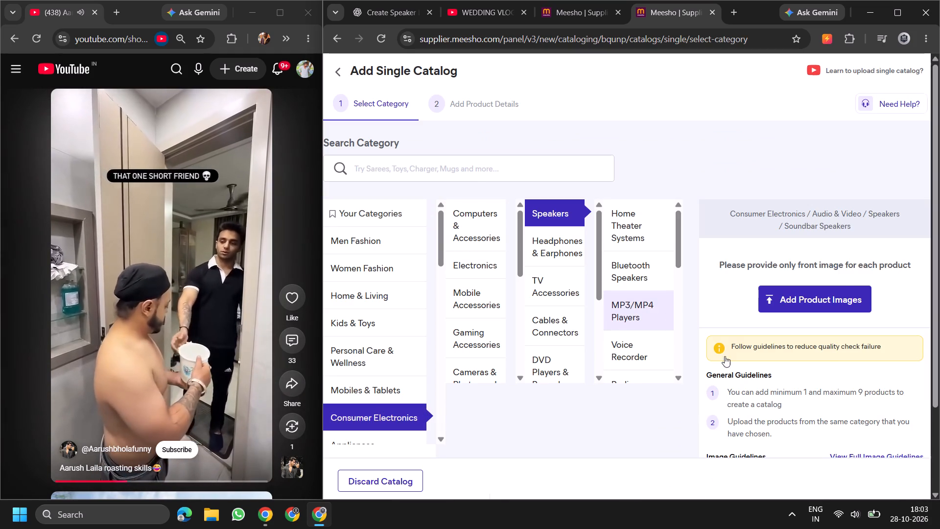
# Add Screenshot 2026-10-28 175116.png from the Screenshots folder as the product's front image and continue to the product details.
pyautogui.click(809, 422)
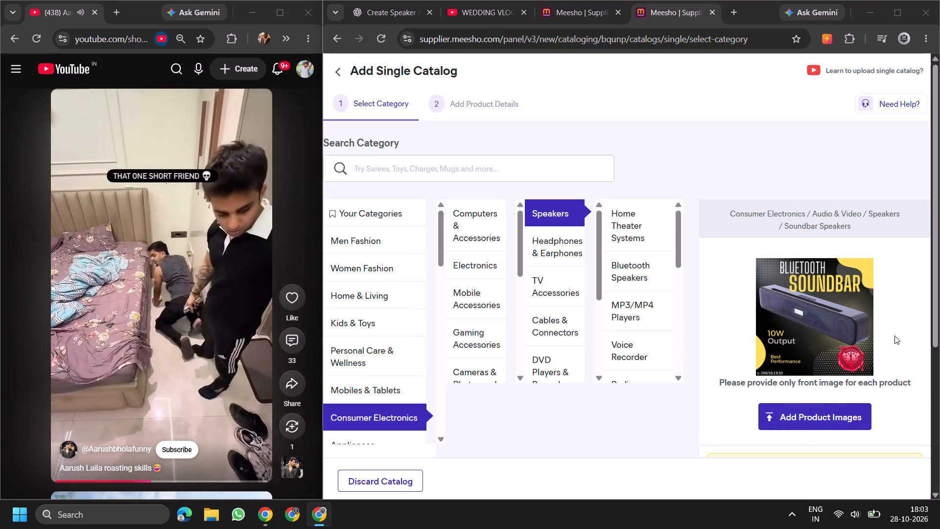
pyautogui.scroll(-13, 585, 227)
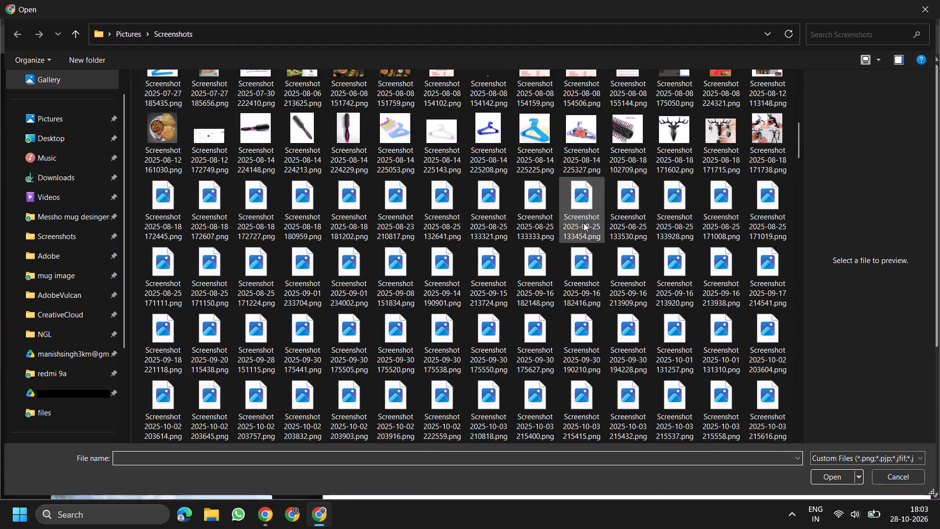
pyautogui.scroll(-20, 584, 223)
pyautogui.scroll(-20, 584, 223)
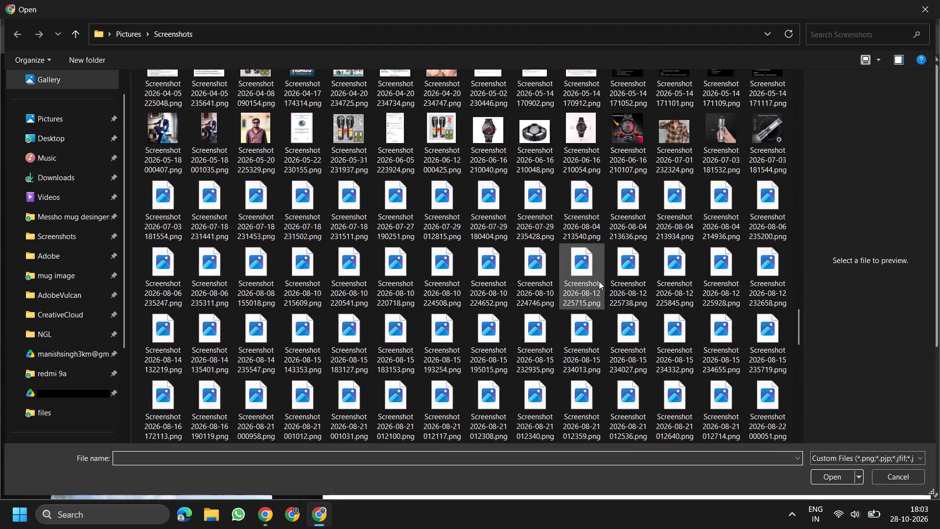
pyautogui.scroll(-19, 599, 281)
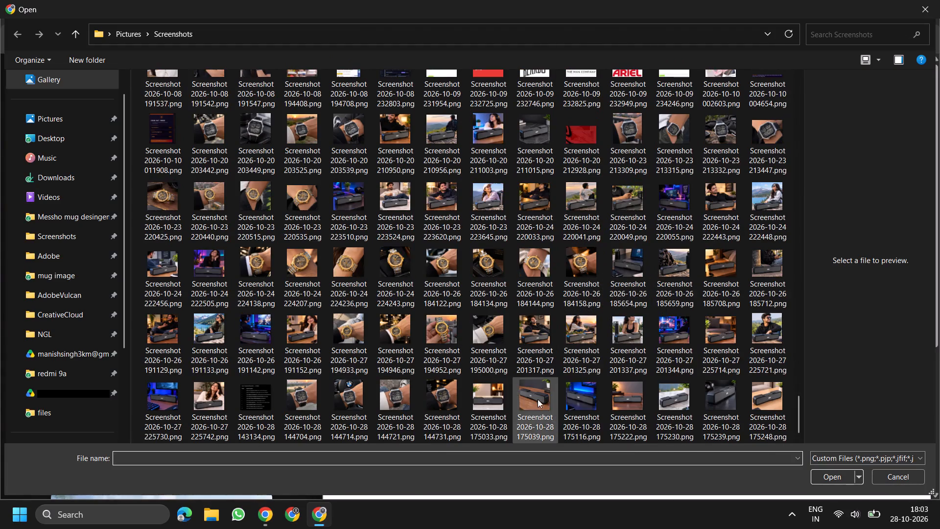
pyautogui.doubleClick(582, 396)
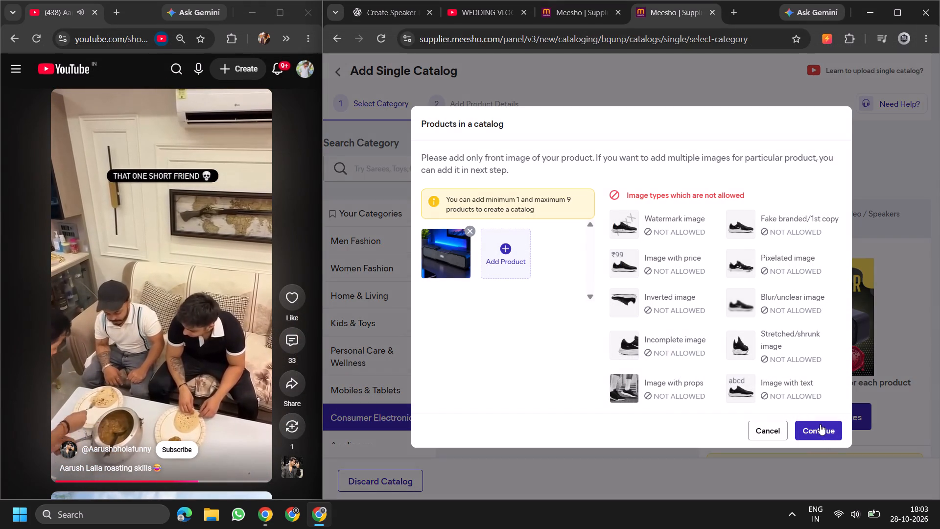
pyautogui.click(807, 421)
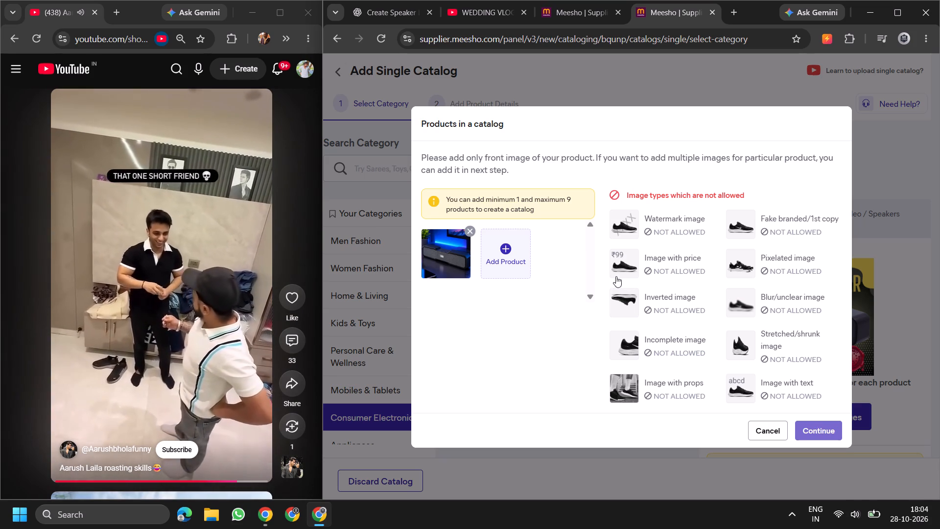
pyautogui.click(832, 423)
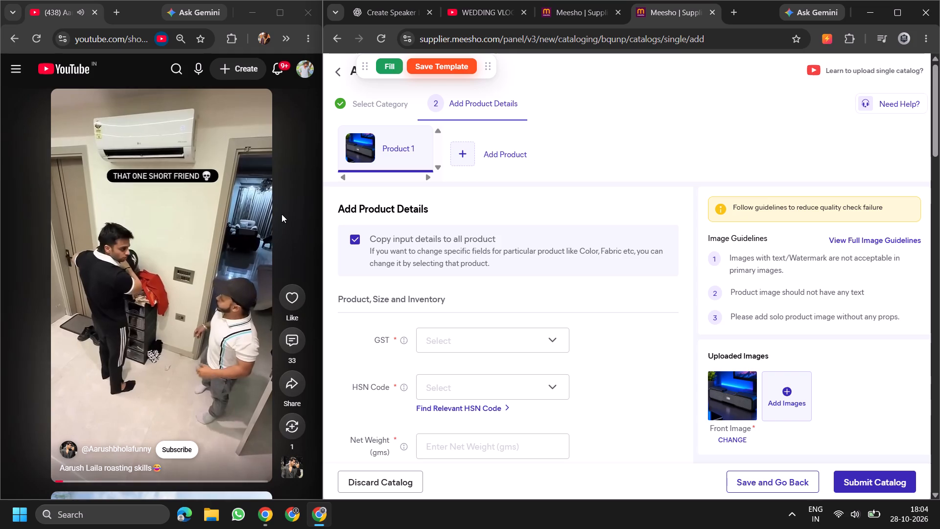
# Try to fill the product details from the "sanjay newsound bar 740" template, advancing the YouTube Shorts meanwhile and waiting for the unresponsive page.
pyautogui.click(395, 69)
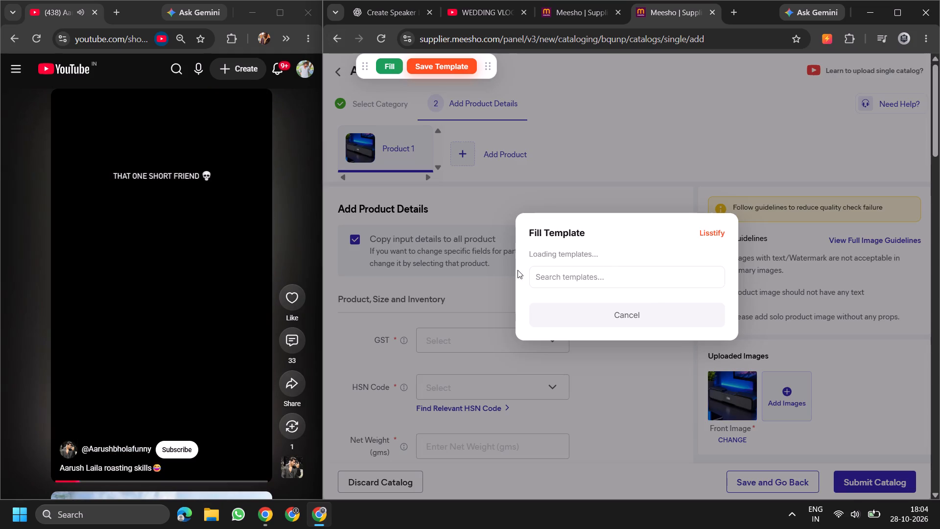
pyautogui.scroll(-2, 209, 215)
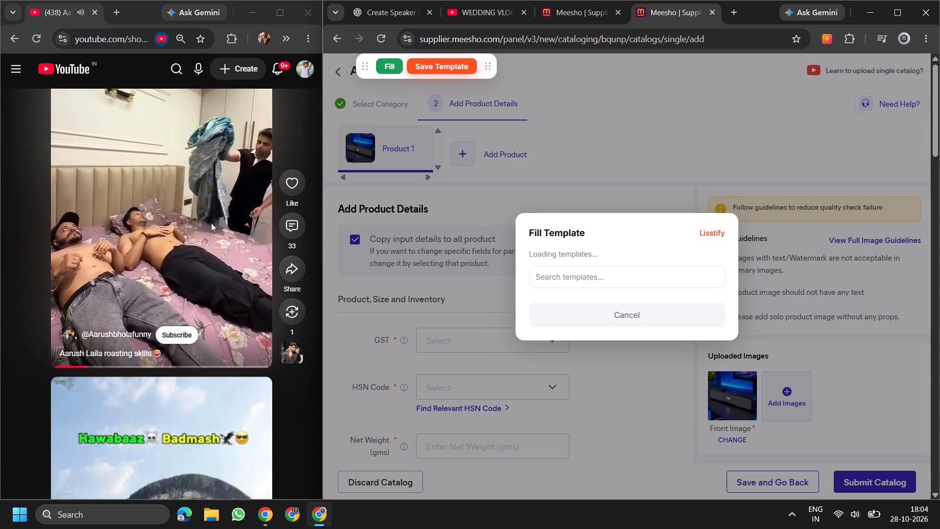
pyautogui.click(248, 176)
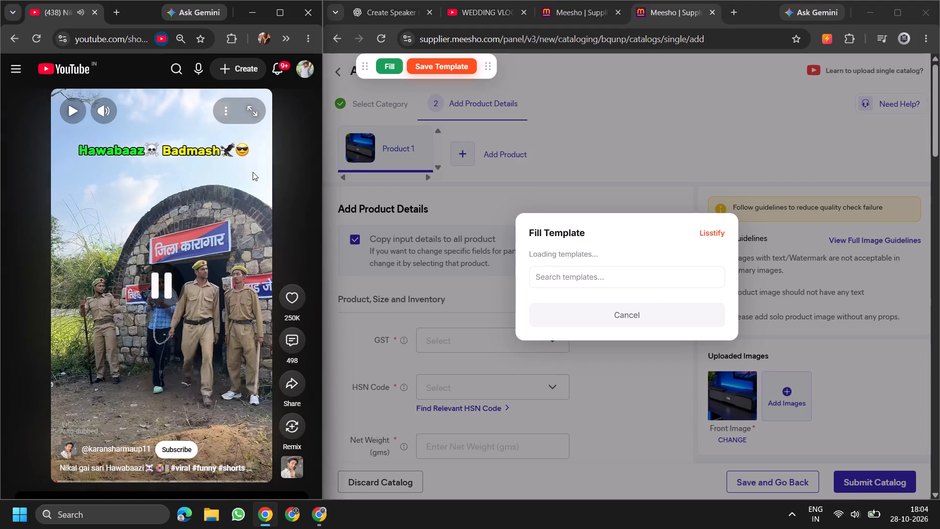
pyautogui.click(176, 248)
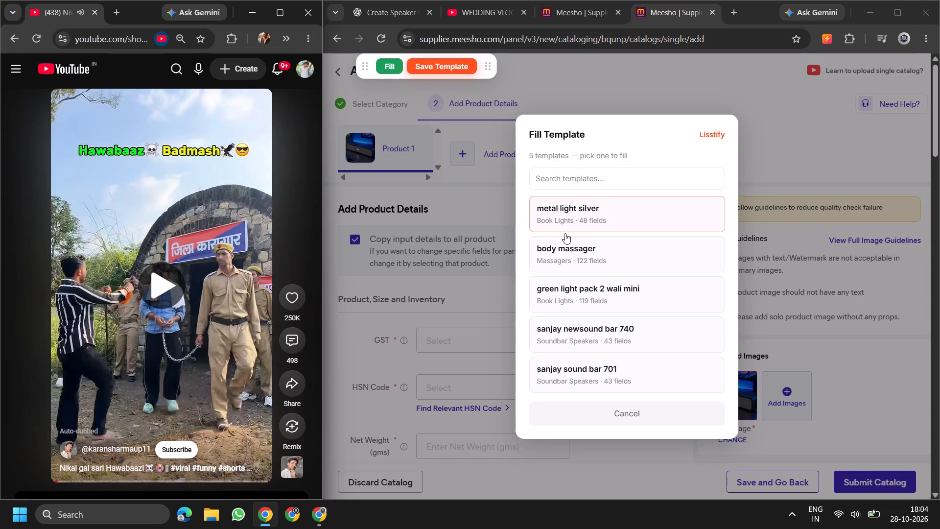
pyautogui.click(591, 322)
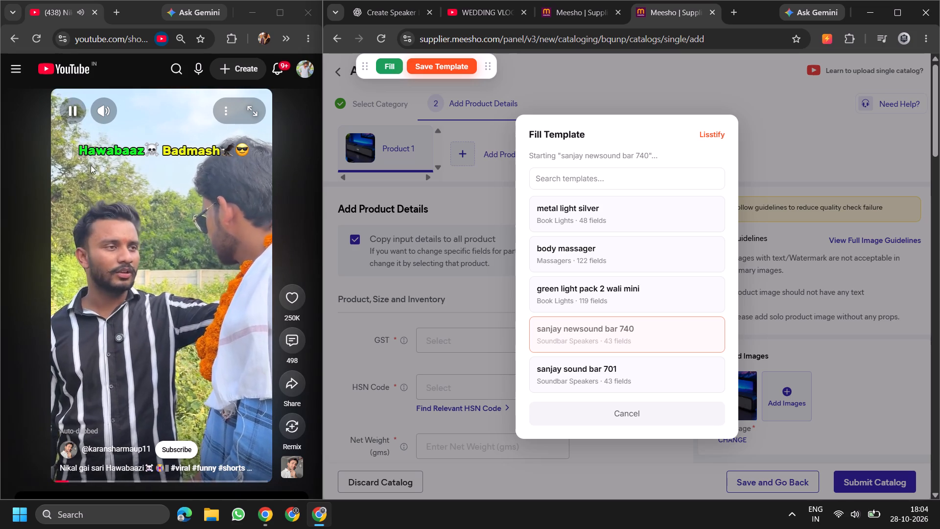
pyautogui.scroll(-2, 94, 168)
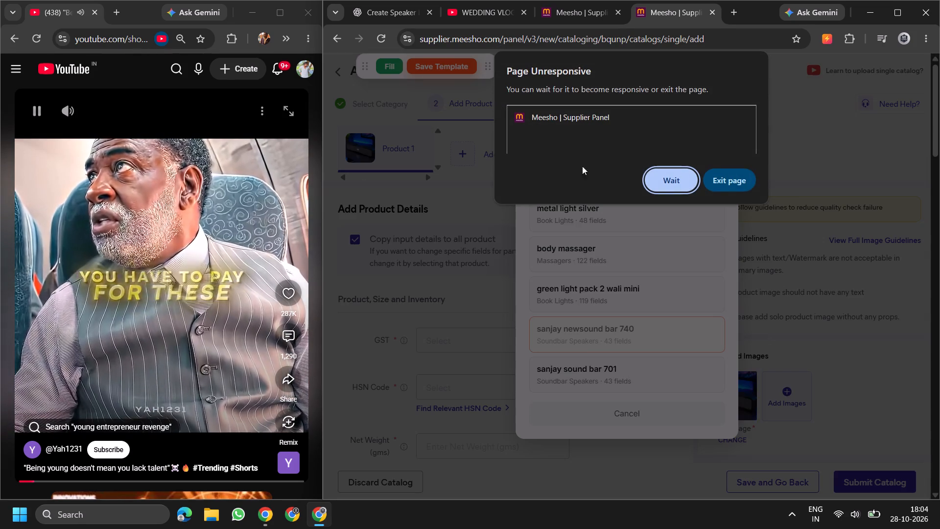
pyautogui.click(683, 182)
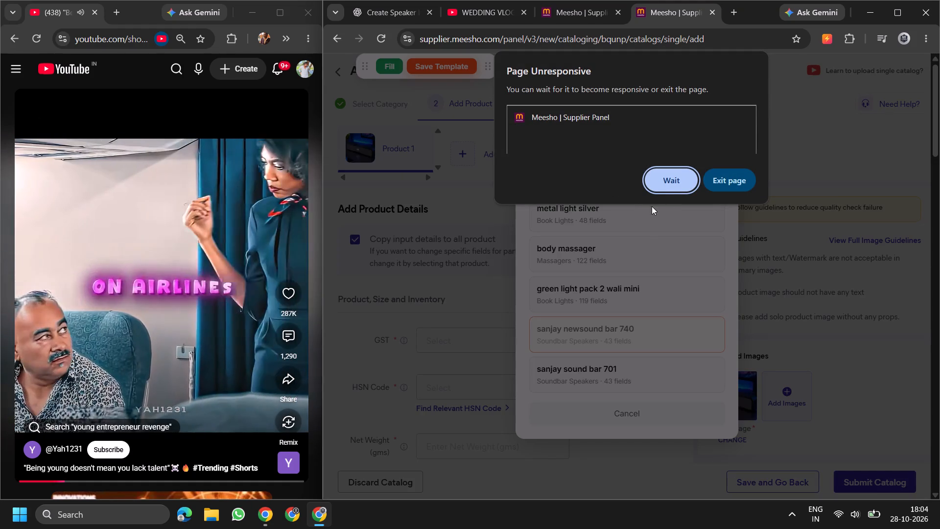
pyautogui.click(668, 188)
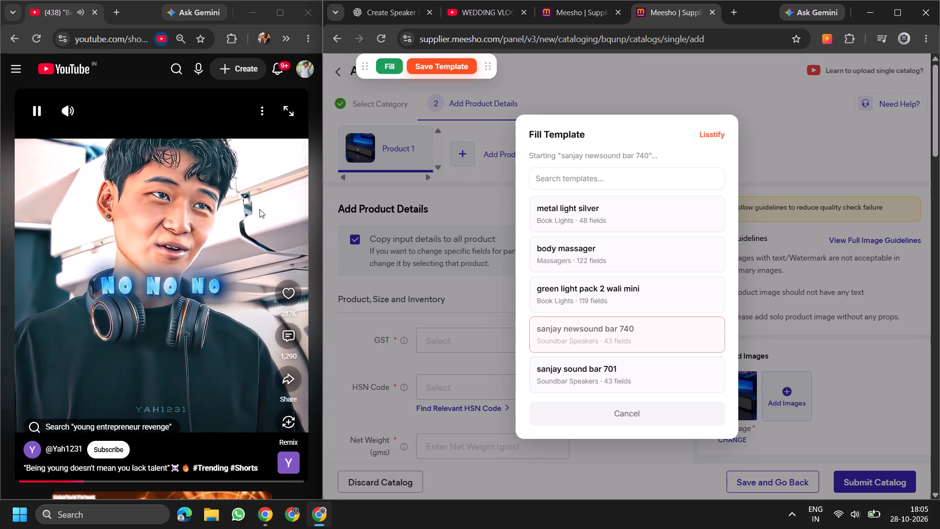
# Close the stuck Meesho catalog tab and open supplier.meesho.com in a new tab.
pyautogui.click(713, 14)
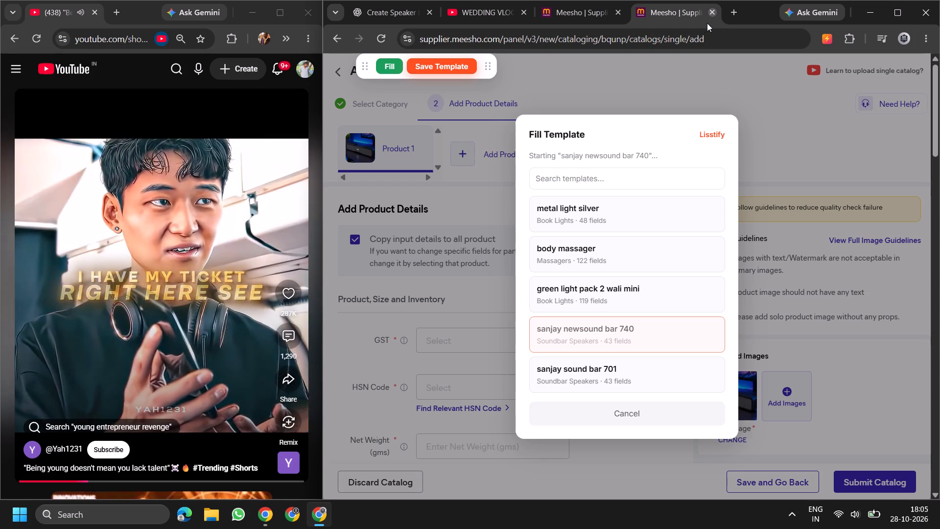
pyautogui.click(732, 13)
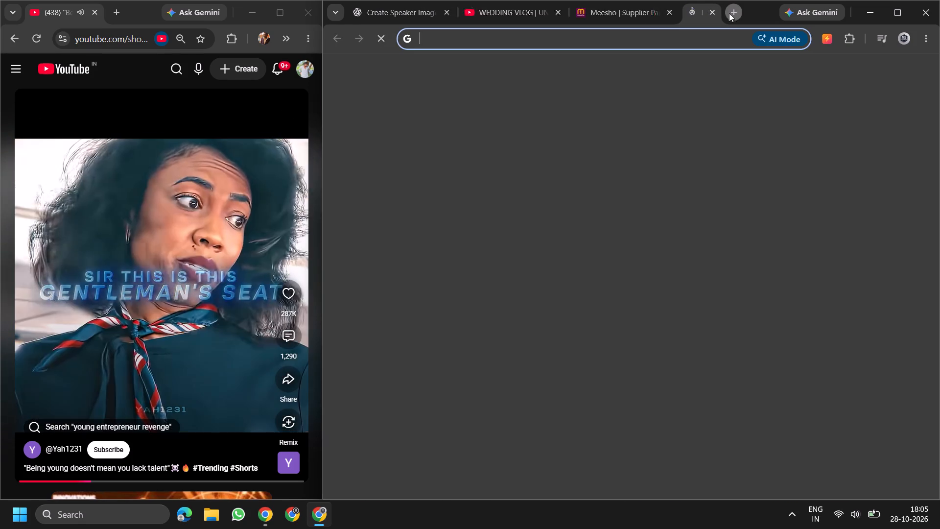
pyautogui.press('m')
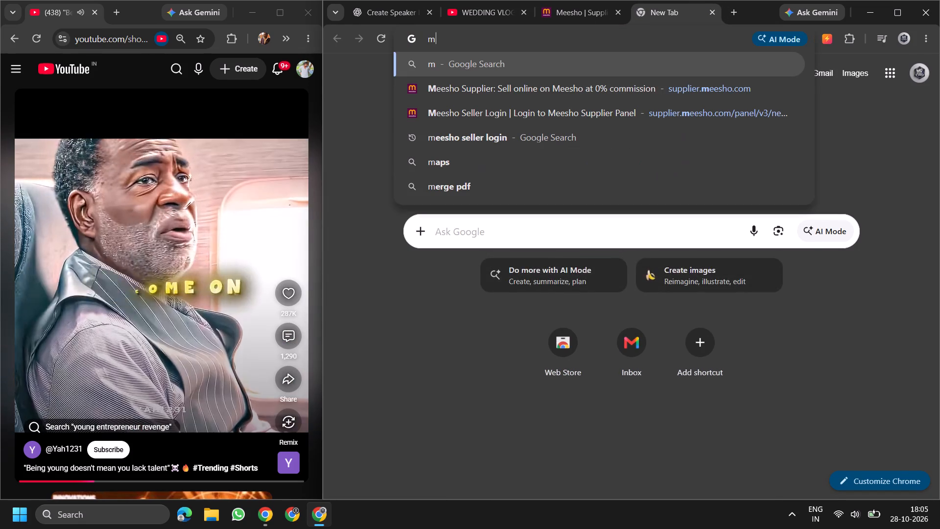
pyautogui.click(492, 94)
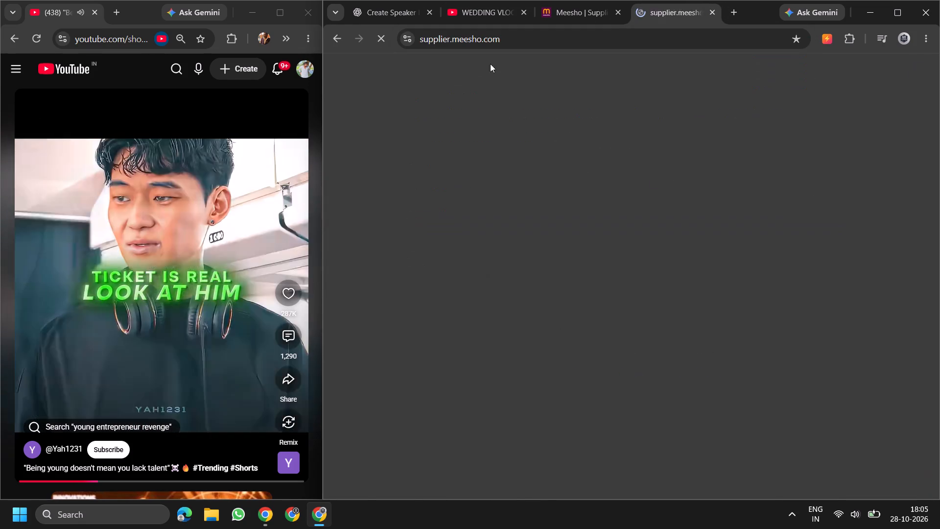
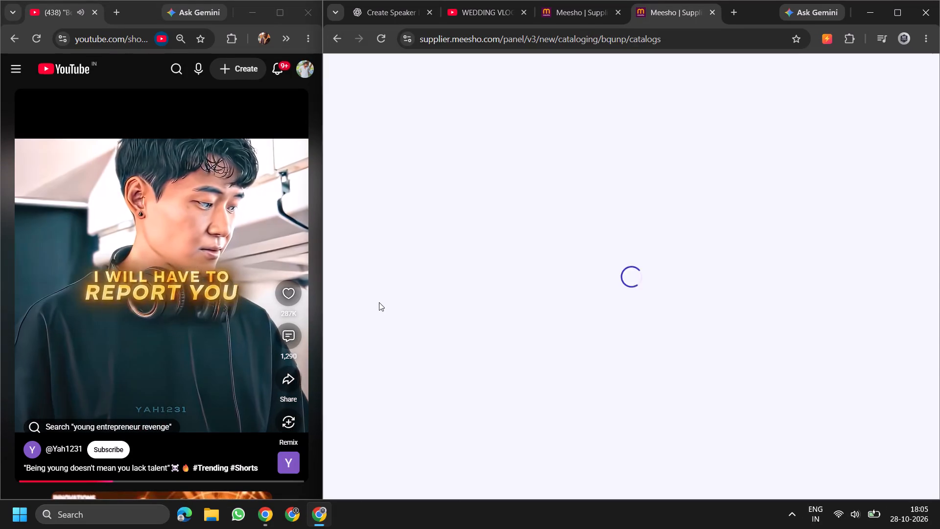
# Start a new single catalog in the Soundbar Speakers category under Consumer Electronics, Audio & Video, Speakers.
pyautogui.click(496, 210)
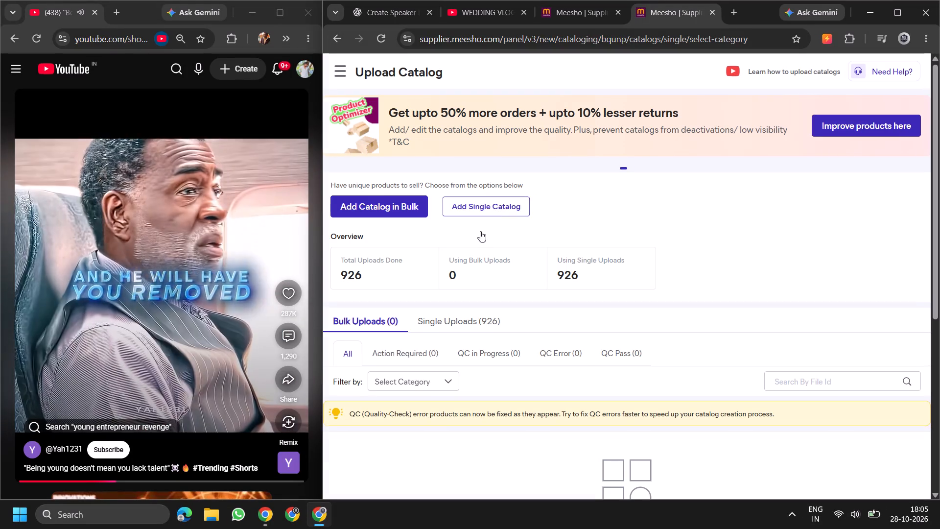
pyautogui.click(489, 218)
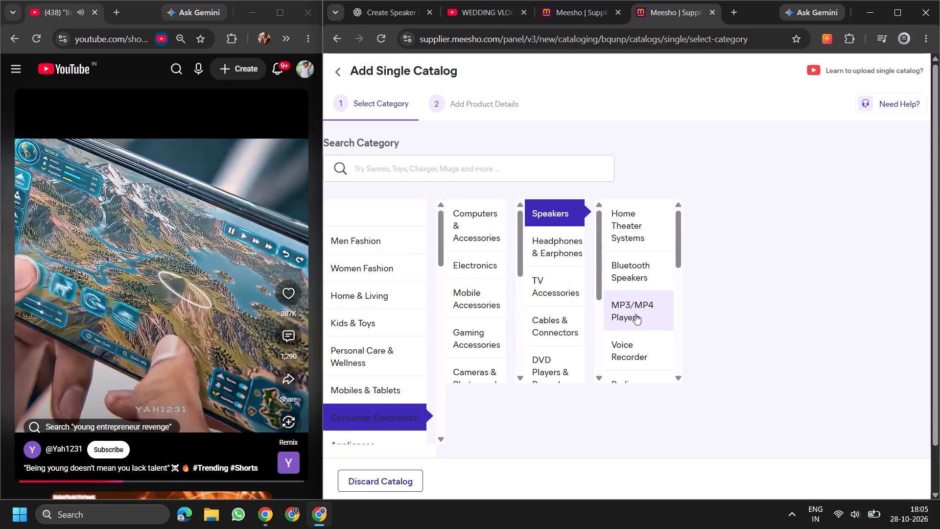
# Add Screenshot 2026-10-28 175116.png from the Screenshots folder as the product's front image and continue to the product details.
pyautogui.click(838, 422)
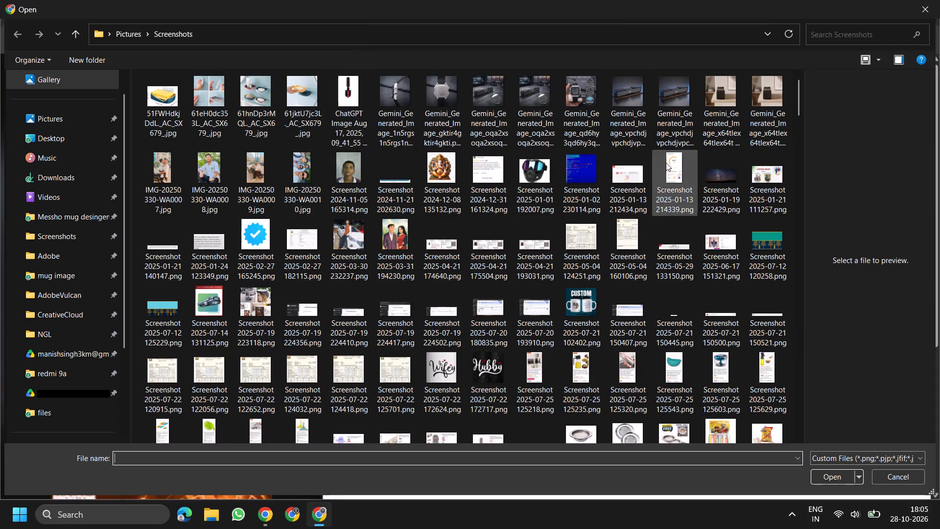
pyautogui.scroll(-20, 634, 172)
pyautogui.scroll(-17, 634, 172)
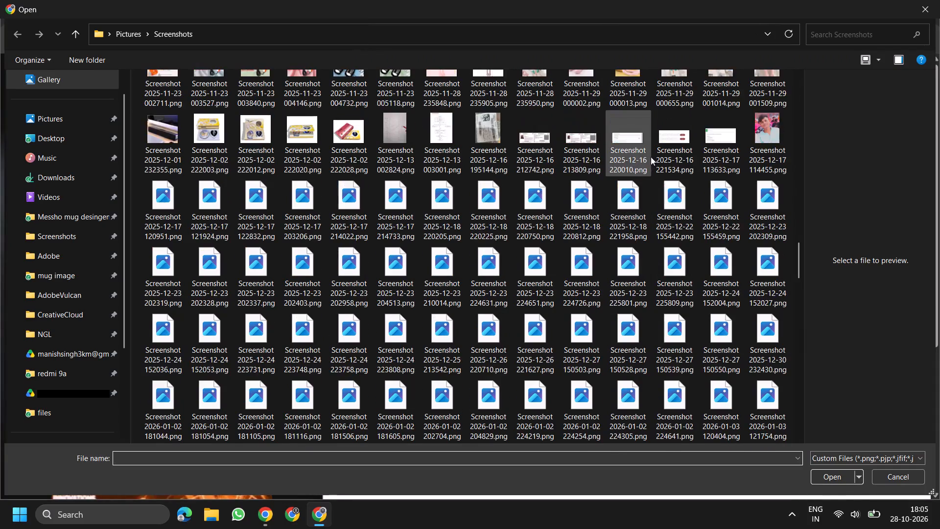
pyautogui.scroll(-14, 651, 157)
pyautogui.scroll(-7, 656, 172)
pyautogui.scroll(-7, 613, 263)
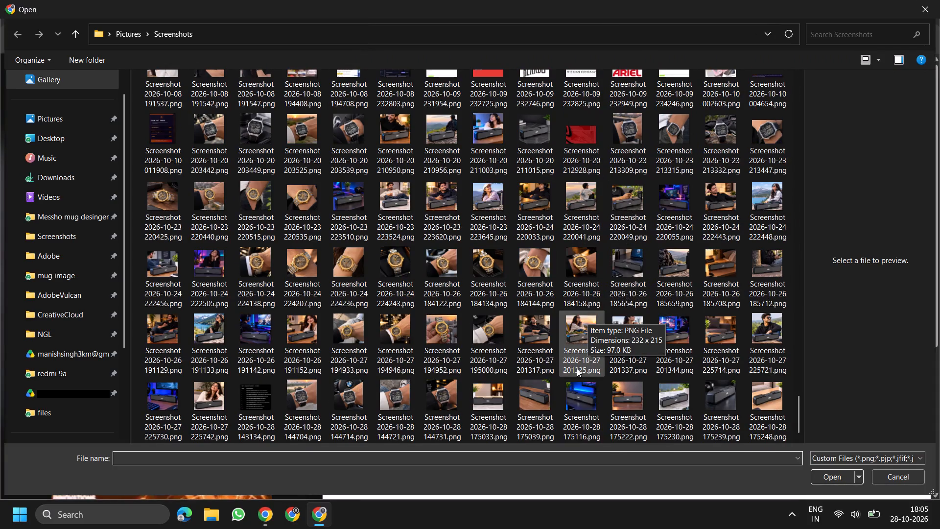
pyautogui.doubleClick(574, 398)
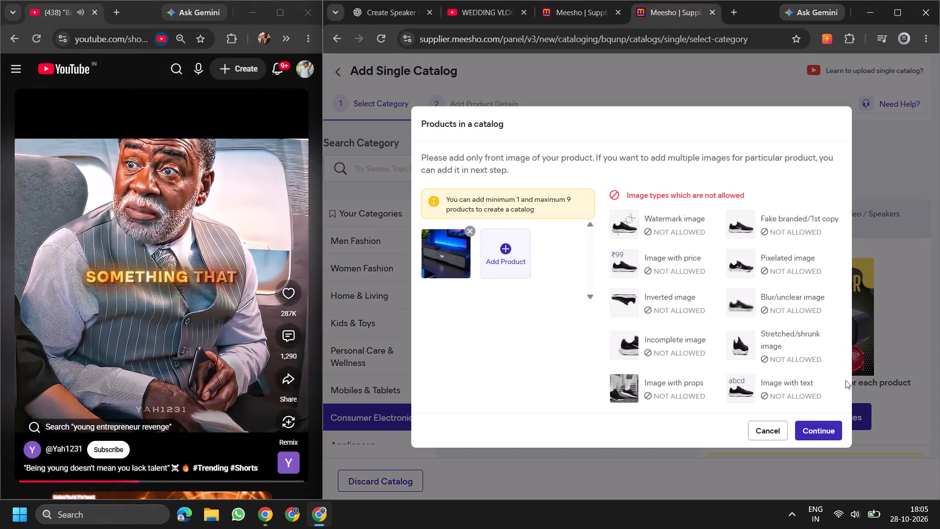
pyautogui.click(832, 434)
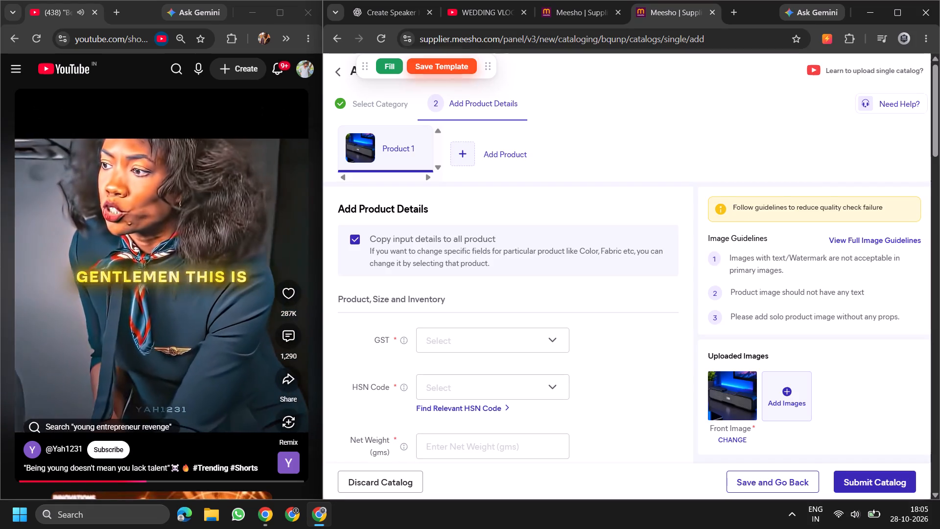
# Fill the product details from the "sanjay newsound bar 740" template, advancing the YouTube Shorts while it runs.
pyautogui.click(387, 68)
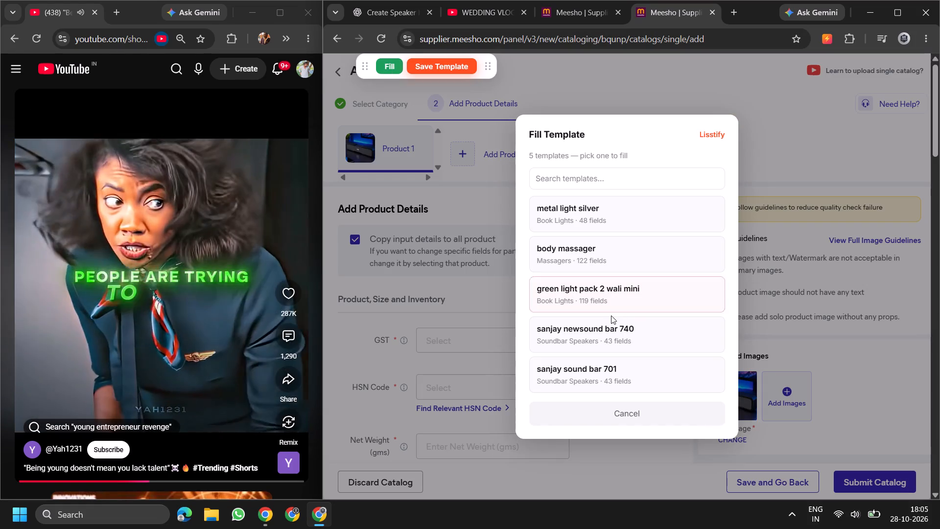
pyautogui.click(612, 329)
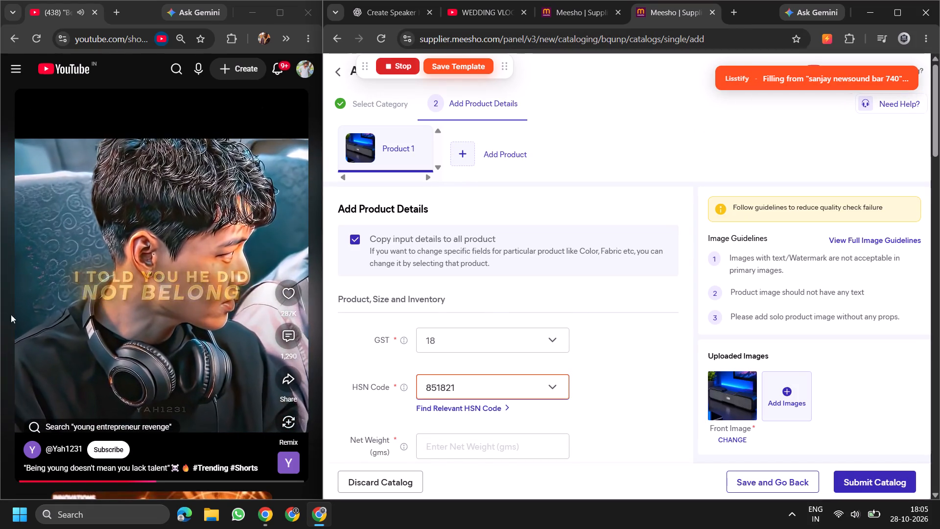
pyautogui.scroll(-8, 58, 312)
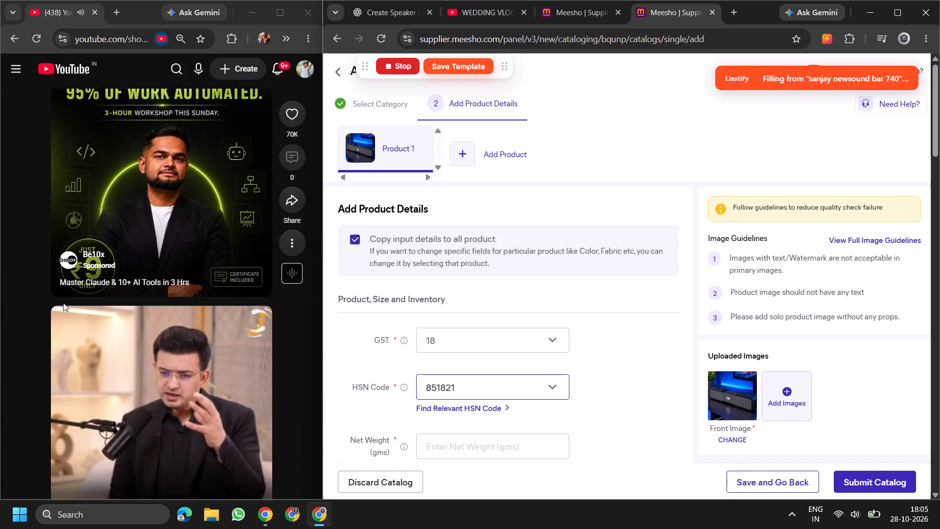
pyautogui.scroll(-3, 67, 295)
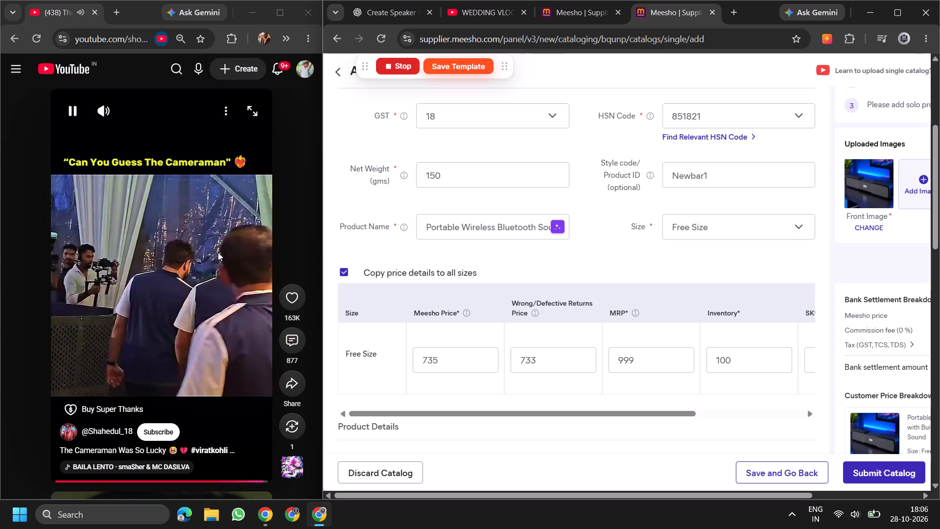
# Set the Free Size row's Meesho price to 655 and its wrong/defective returns price to 653.
pyautogui.scroll(-1, 218, 252)
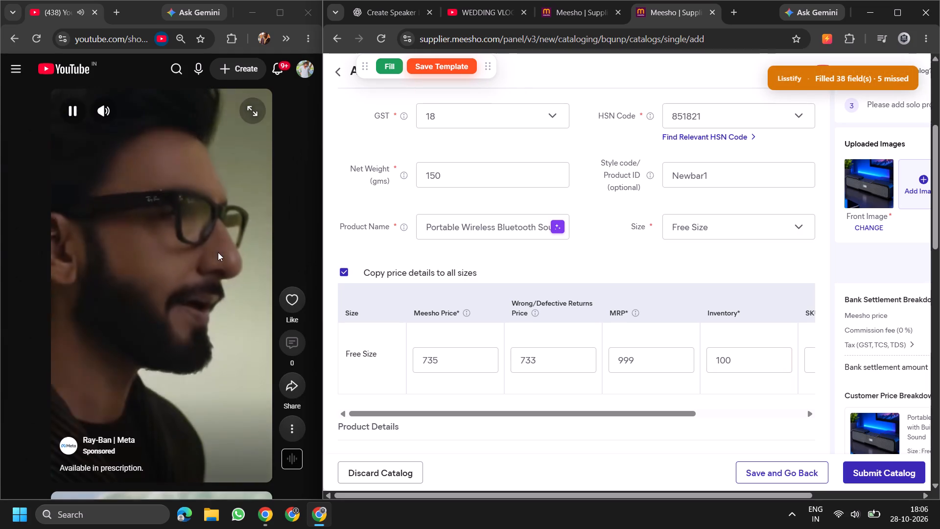
pyautogui.click(434, 361)
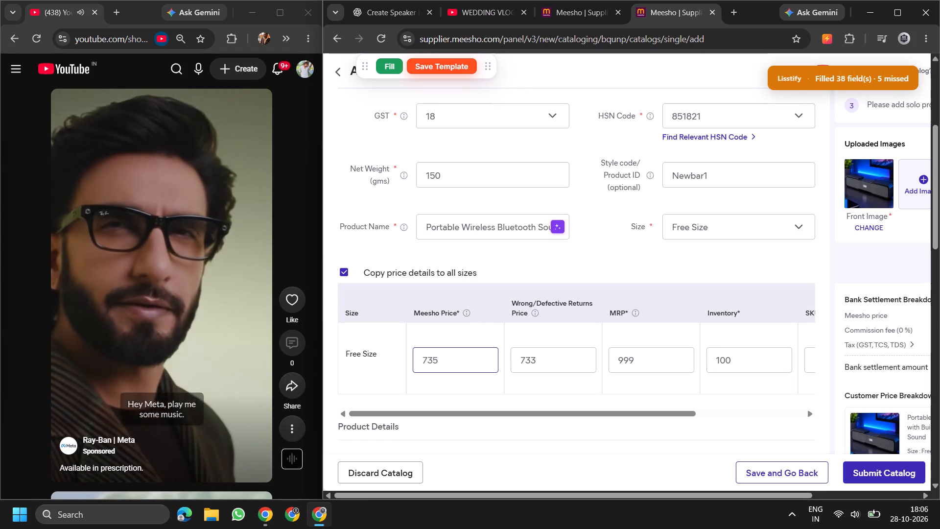
pyautogui.press('BackSpace')
pyautogui.press('BackSpace')
pyautogui.press('BackSpace')
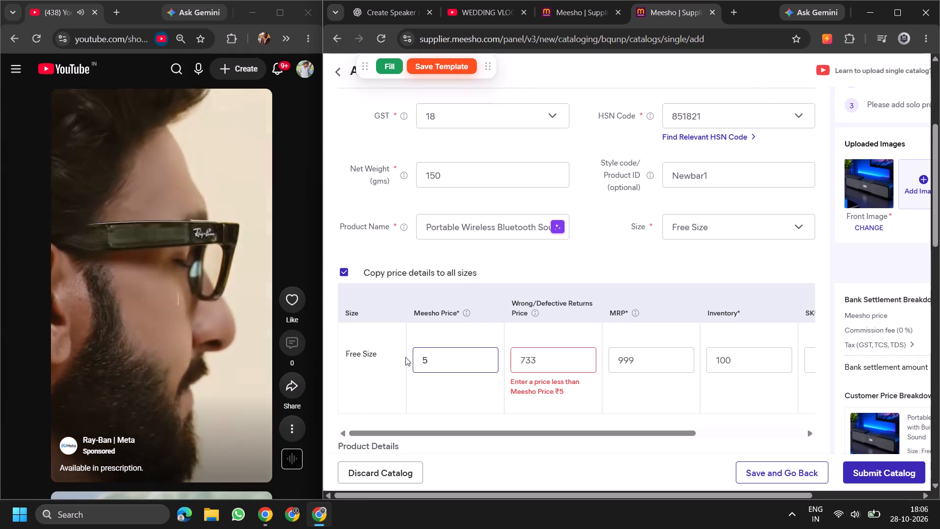
pyautogui.scroll(-2, 108, 330)
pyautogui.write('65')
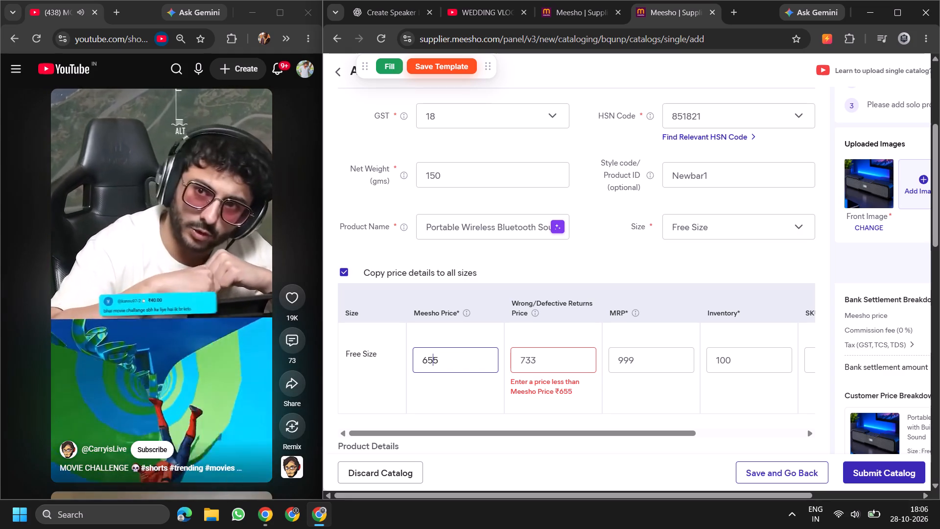
pyautogui.click(531, 360)
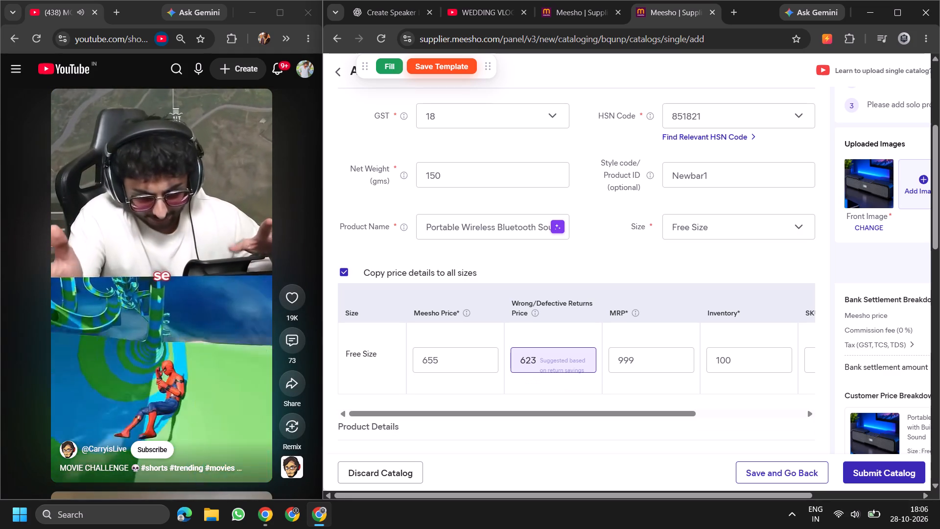
pyautogui.press('BackSpace')
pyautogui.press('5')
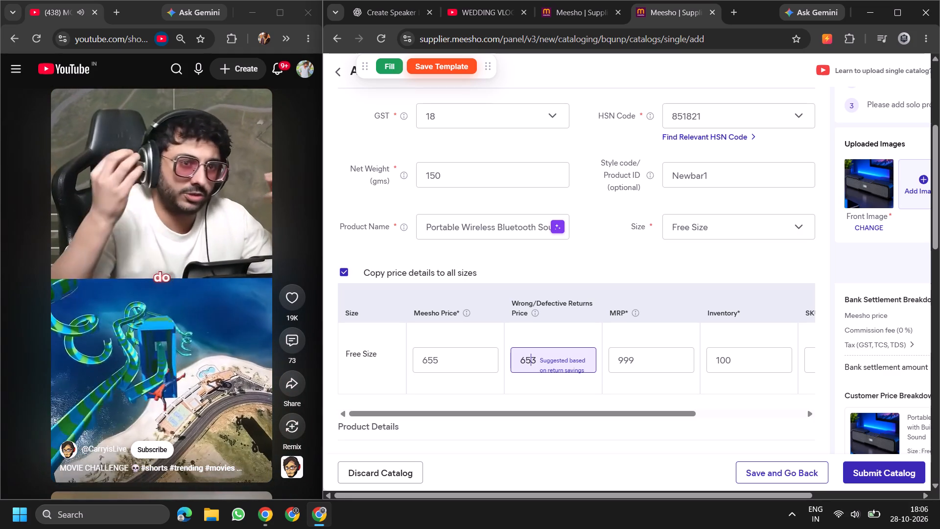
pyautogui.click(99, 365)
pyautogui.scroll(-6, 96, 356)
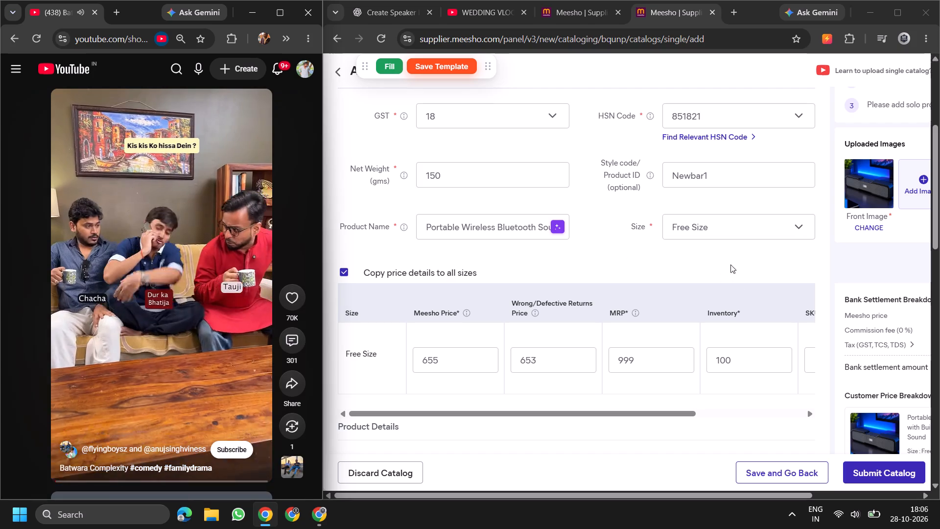
# Set the style code/product ID to Newbar136.
pyautogui.click(730, 174)
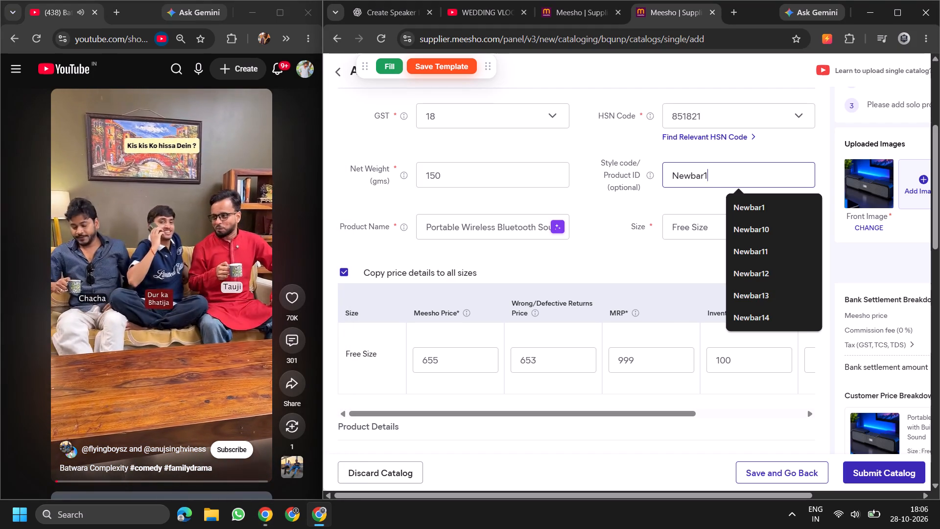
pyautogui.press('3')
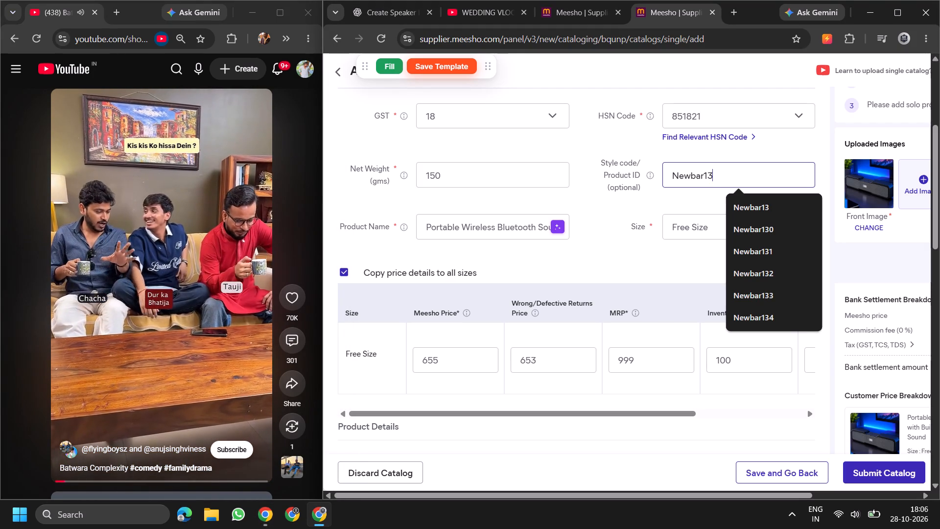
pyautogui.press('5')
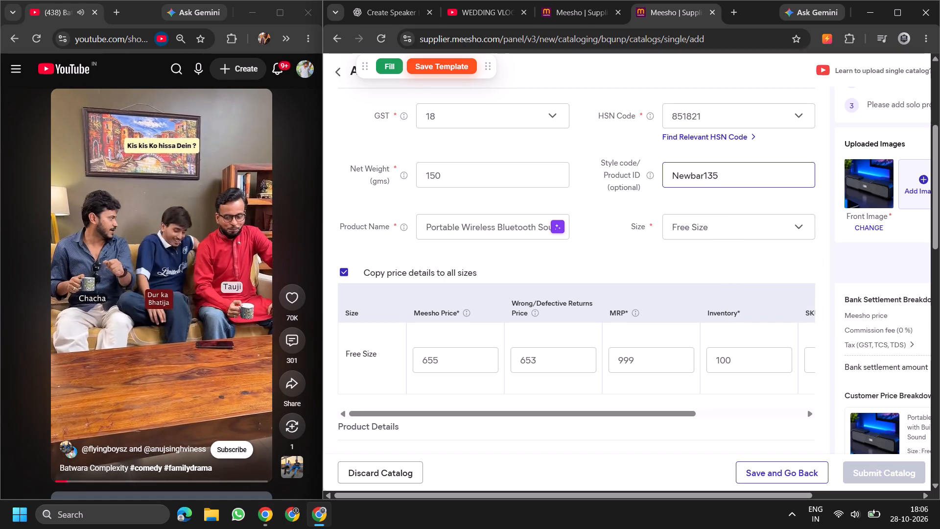
pyautogui.press('BackSpace')
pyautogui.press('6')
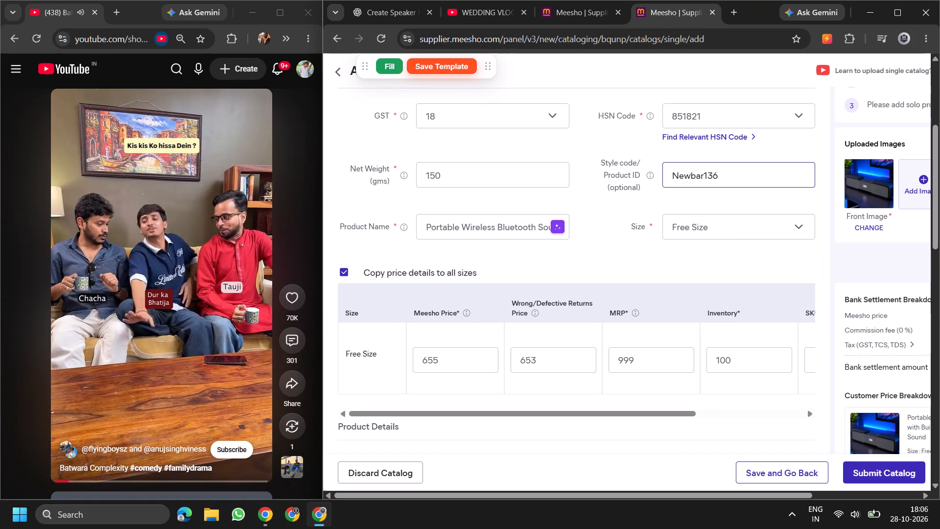
pyautogui.click(838, 273)
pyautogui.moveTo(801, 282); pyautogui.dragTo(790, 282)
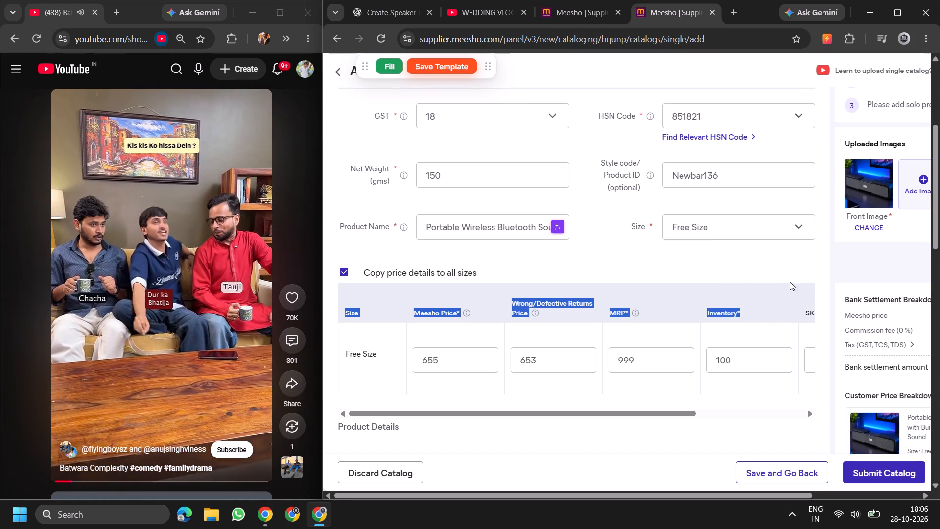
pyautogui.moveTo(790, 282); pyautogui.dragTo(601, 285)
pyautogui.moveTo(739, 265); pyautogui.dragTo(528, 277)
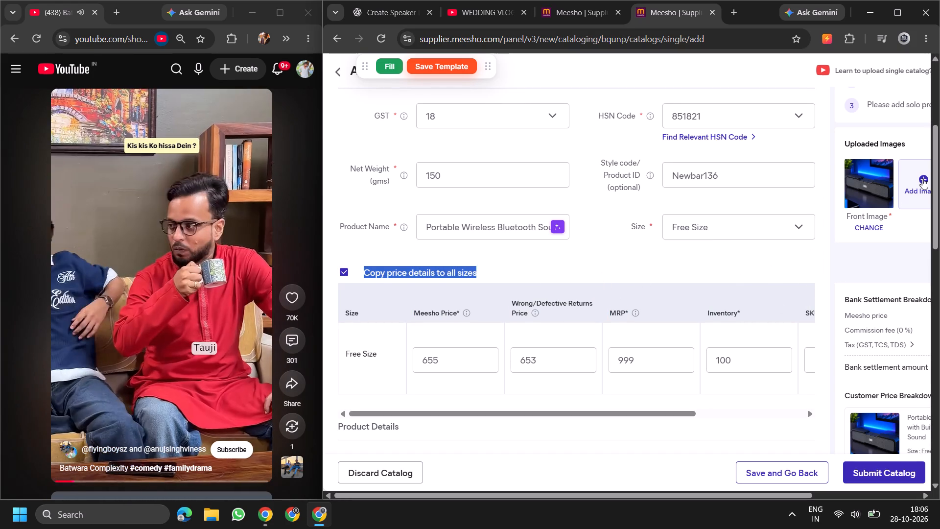
# Add three more product images from the Screenshots folder: the Gemini_Generated_Image files oqa2xsoqa2xsoqa2 - Copy, vpchdjvpchdjvpch - Copy and the first x64tlex64t one.
pyautogui.click(922, 178)
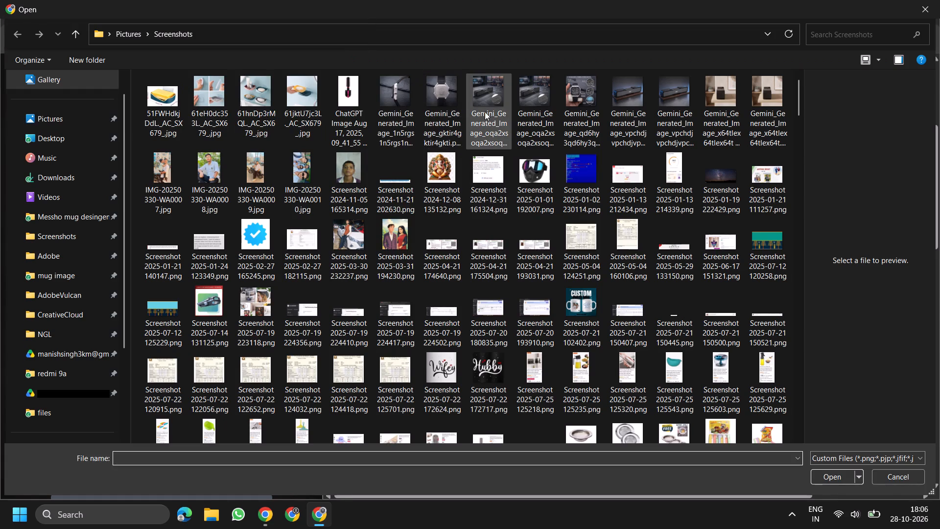
pyautogui.keyDown('ctrl'); pyautogui.click(487, 109); pyautogui.keyUp('ctrl')
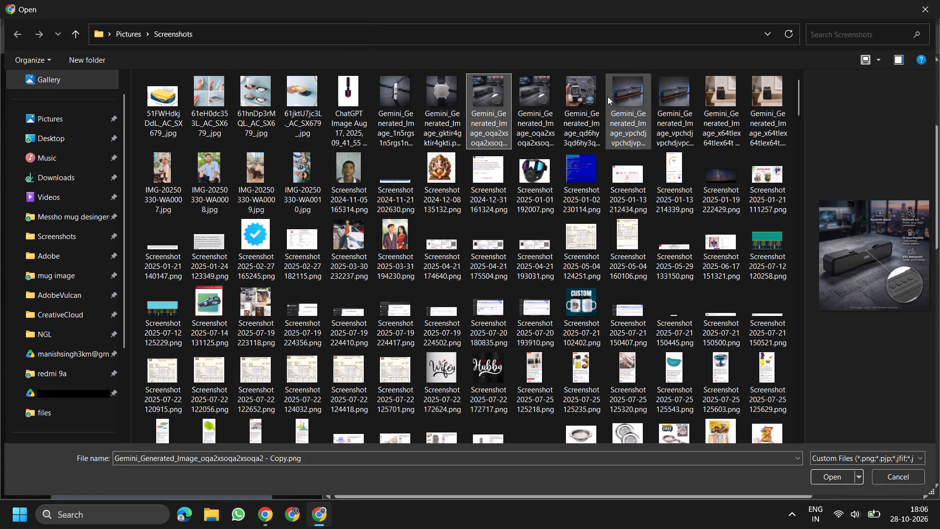
pyautogui.keyDown('ctrl'); pyautogui.click(620, 99); pyautogui.keyUp('ctrl')
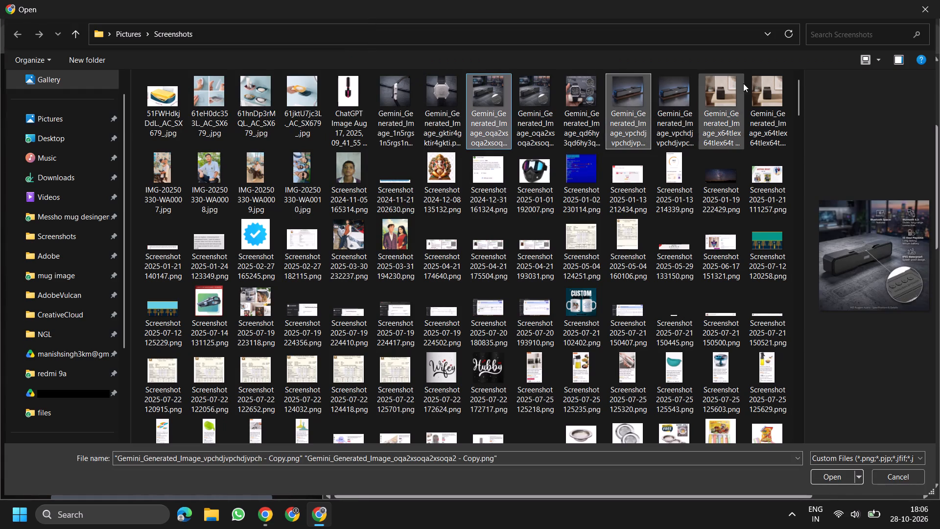
pyautogui.keyDown('ctrl'); pyautogui.click(731, 89); pyautogui.keyUp('ctrl')
pyautogui.click(822, 469)
pyautogui.click(826, 470)
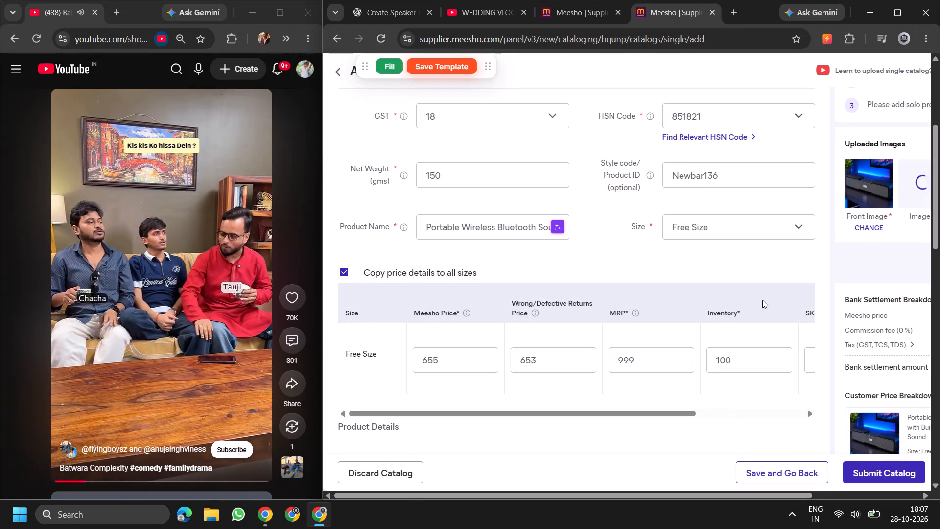
# Submit the filled Newbar136 soundbar catalog for quality check.
pyautogui.moveTo(842, 277); pyautogui.dragTo(594, 301)
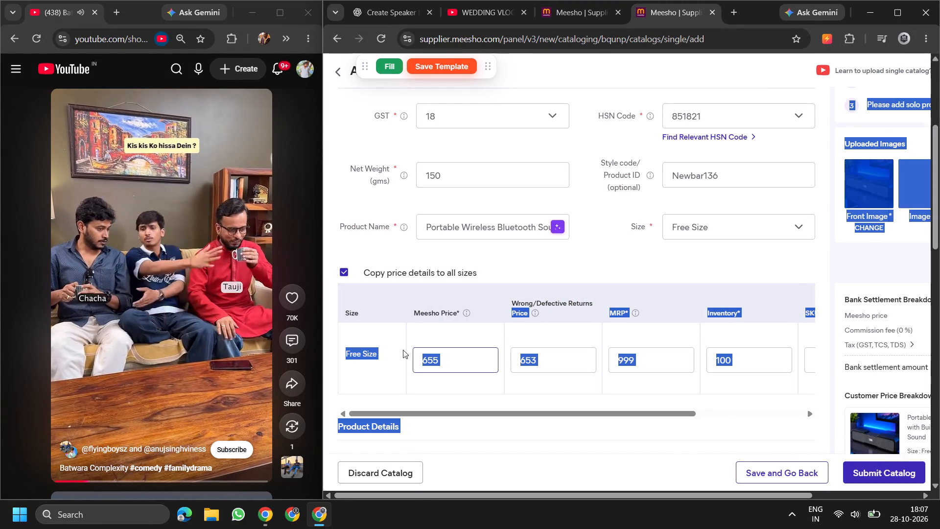
pyautogui.moveTo(697, 492); pyautogui.dragTo(939, 509)
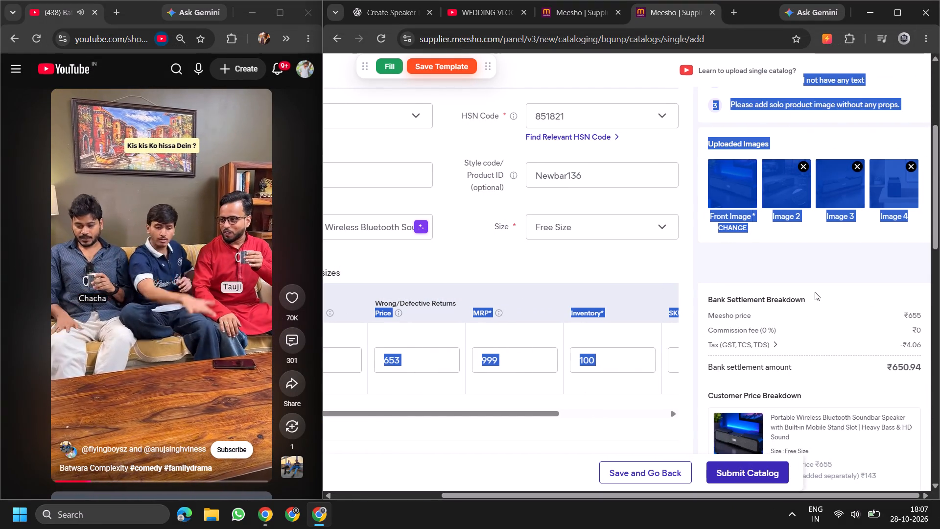
pyautogui.click(812, 282)
pyautogui.click(751, 475)
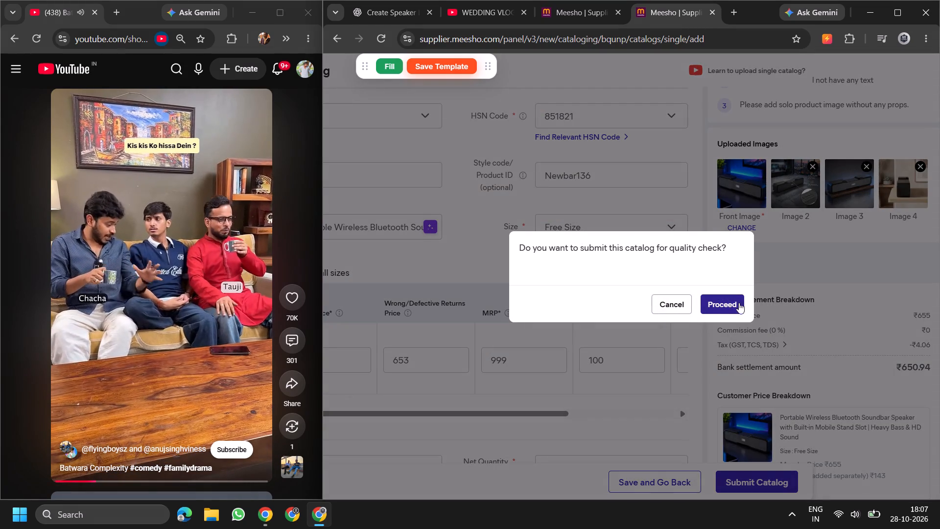
pyautogui.click(731, 305)
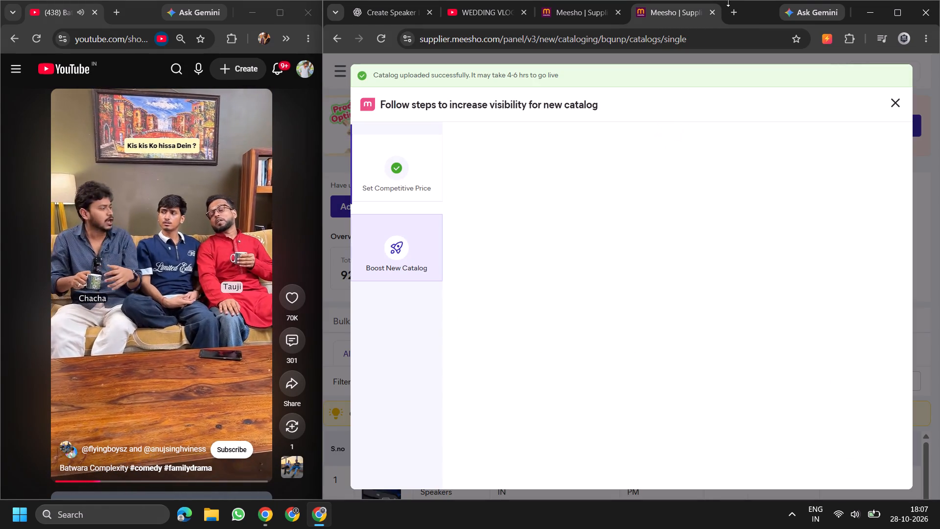
# Open supplier.meesho.com in a new tab, log in to the supplier panel, dismiss the Flash Sale offer and go to Catalog Uploads.
pyautogui.click(741, 19)
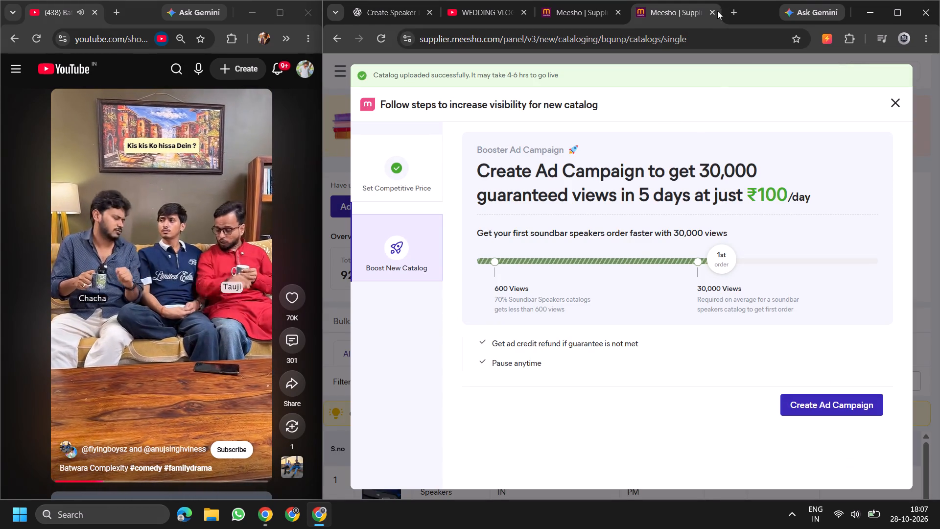
pyautogui.click(728, 3)
pyautogui.click(738, 7)
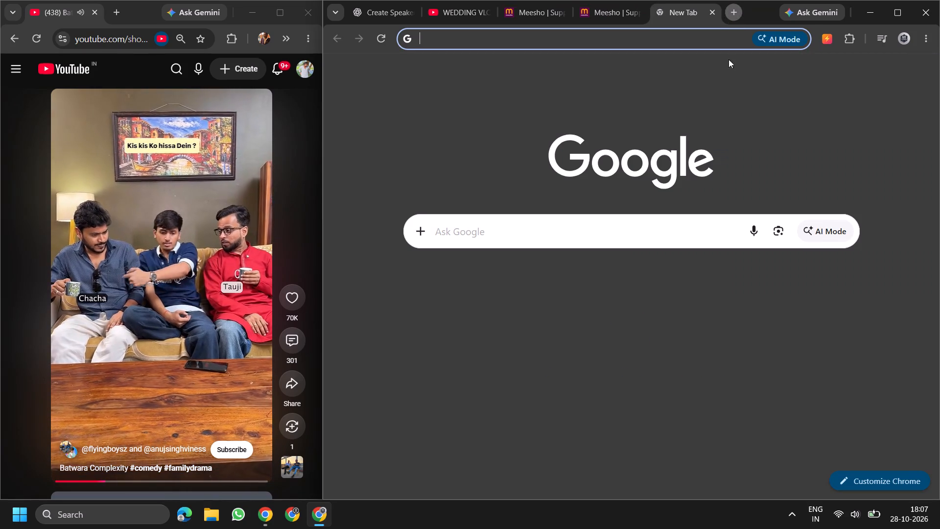
pyautogui.press('m')
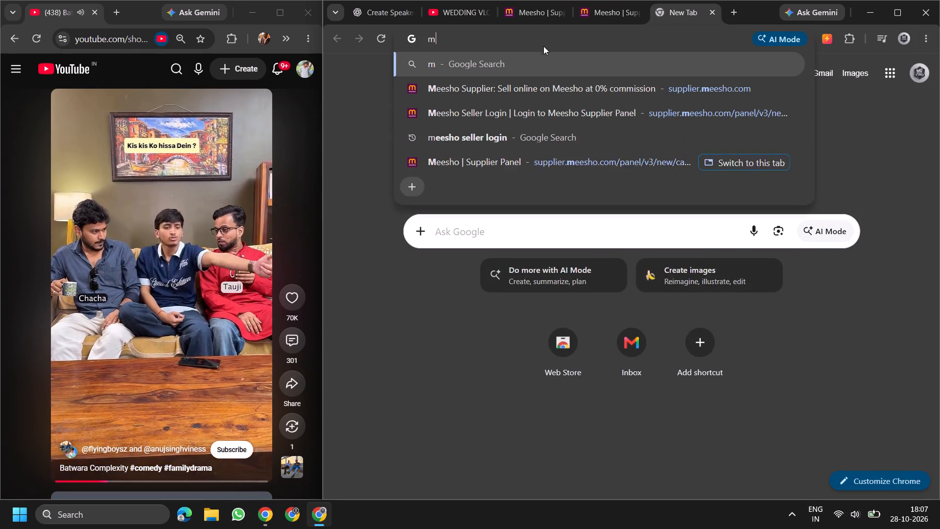
pyautogui.click(530, 97)
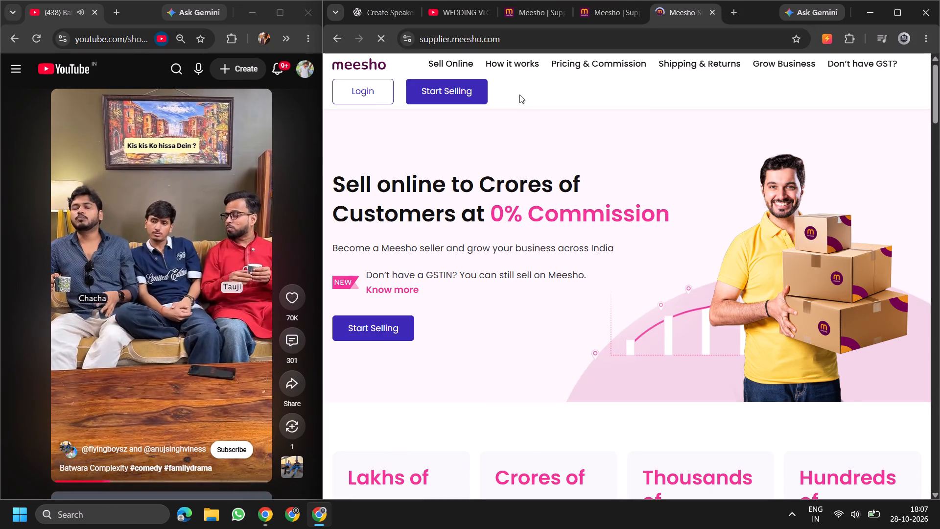
pyautogui.click(369, 95)
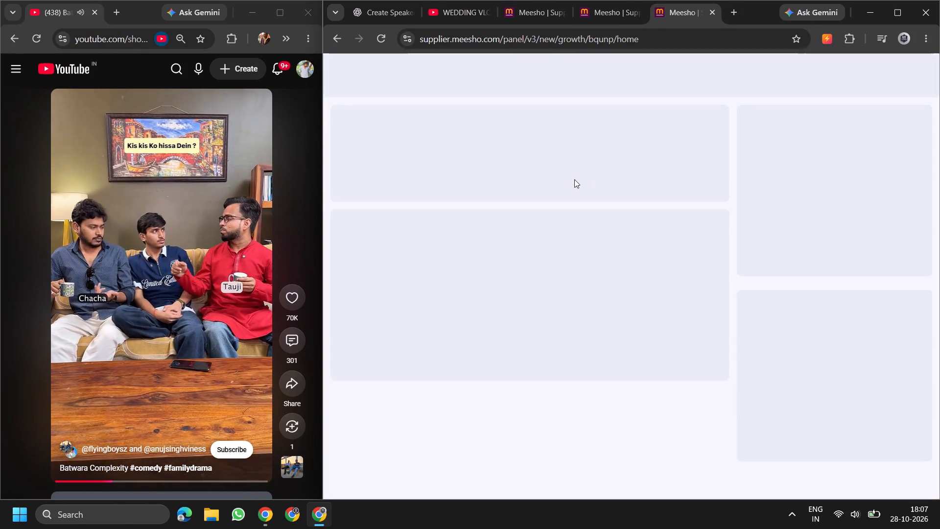
pyautogui.click(769, 169)
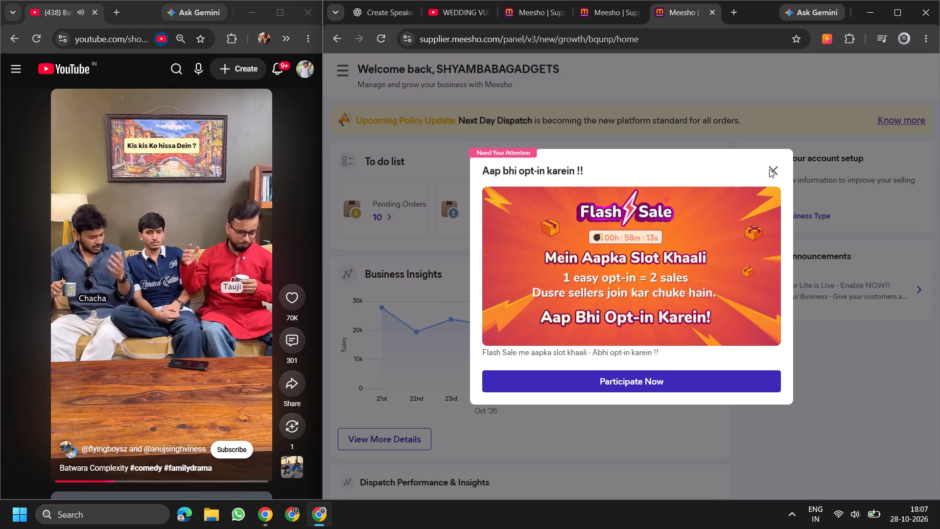
pyautogui.click(336, 71)
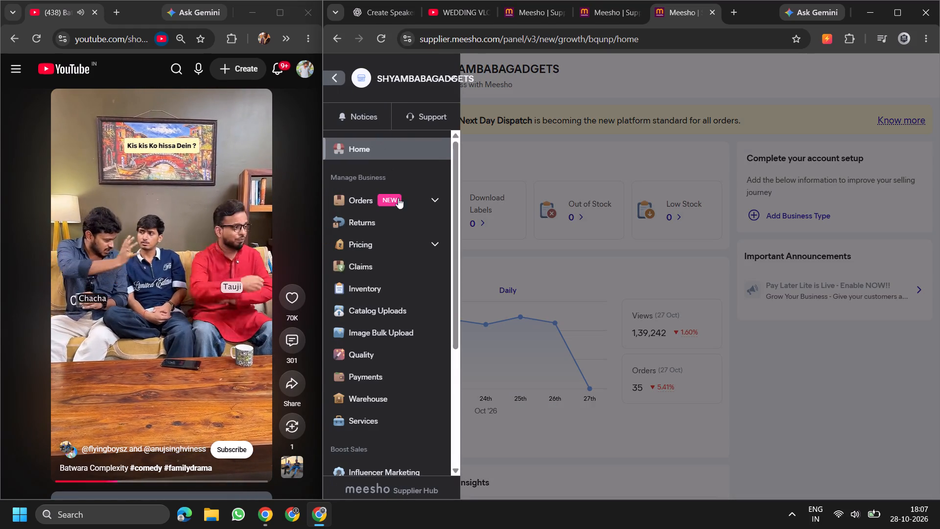
pyautogui.click(386, 313)
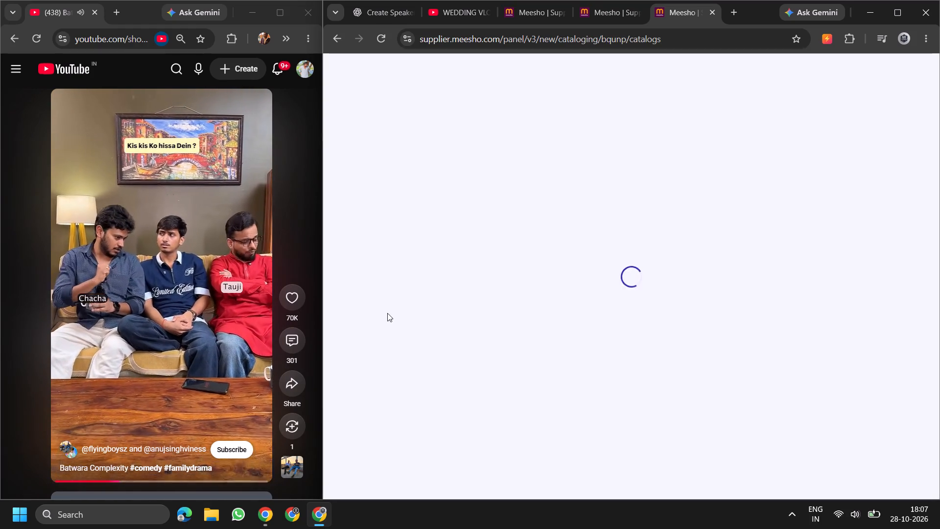
# Start another single catalog in the Soundbar Speakers category under Consumer Electronics, Audio & Video, Speakers.
pyautogui.click(496, 213)
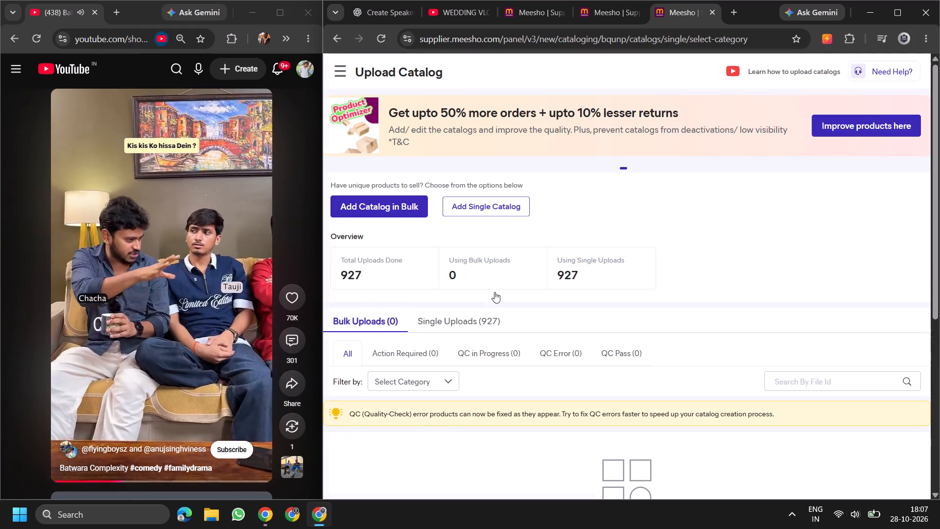
pyautogui.click(531, 228)
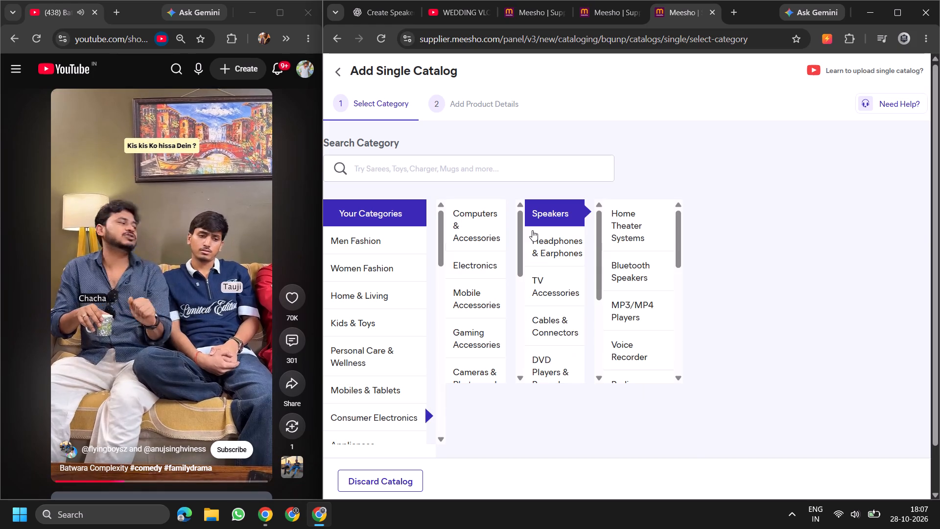
# Add Screenshot 2026-10-28 175222.png from the Screenshots folder as the product's front image and continue to the product details.
pyautogui.click(819, 410)
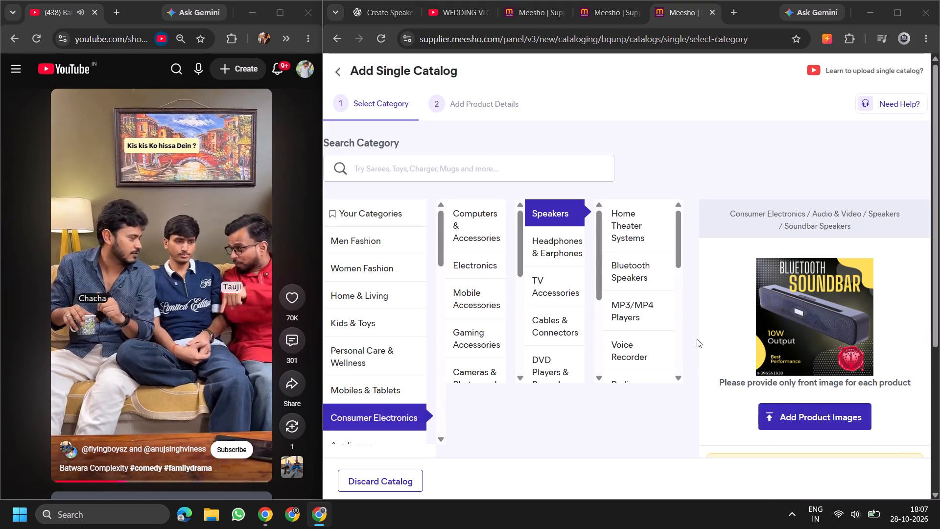
pyautogui.scroll(-10, 538, 185)
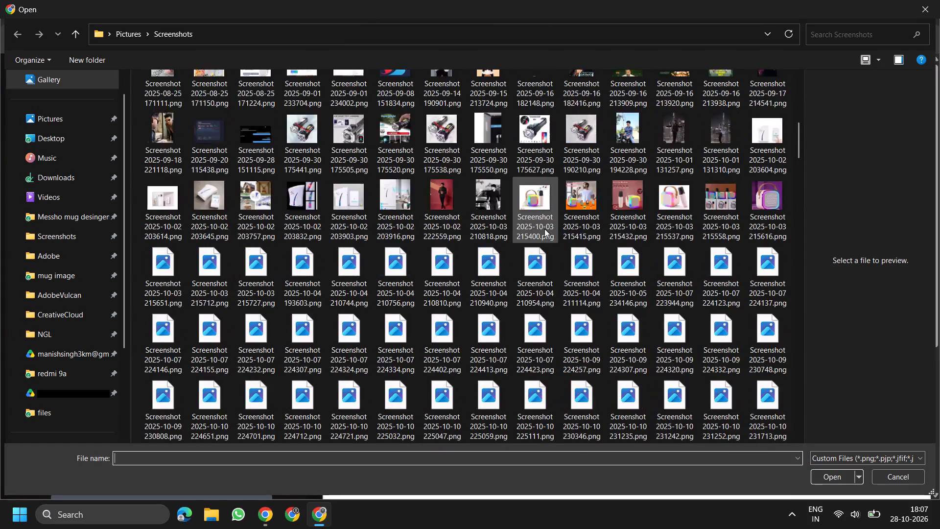
pyautogui.scroll(-5, 541, 236)
pyautogui.scroll(-20, 543, 247)
pyautogui.scroll(-4, 543, 247)
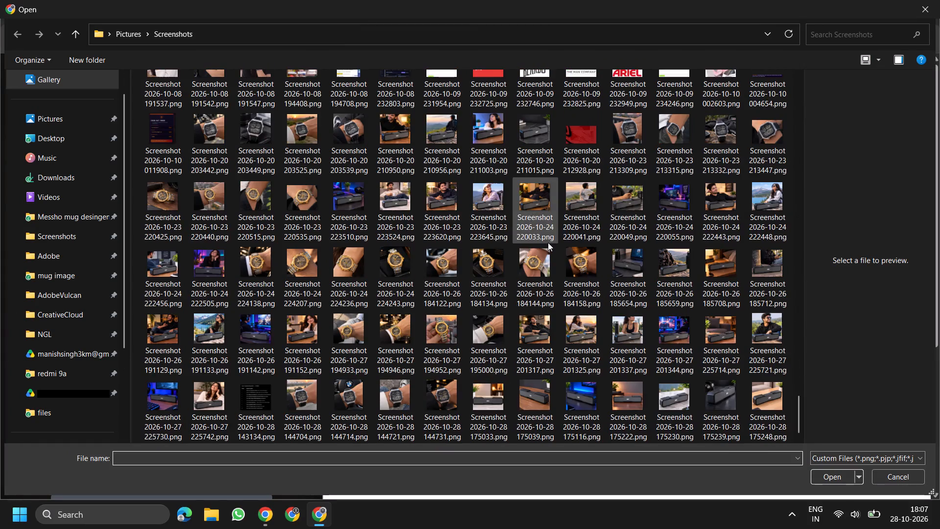
pyautogui.scroll(-1, 548, 242)
pyautogui.click(630, 409)
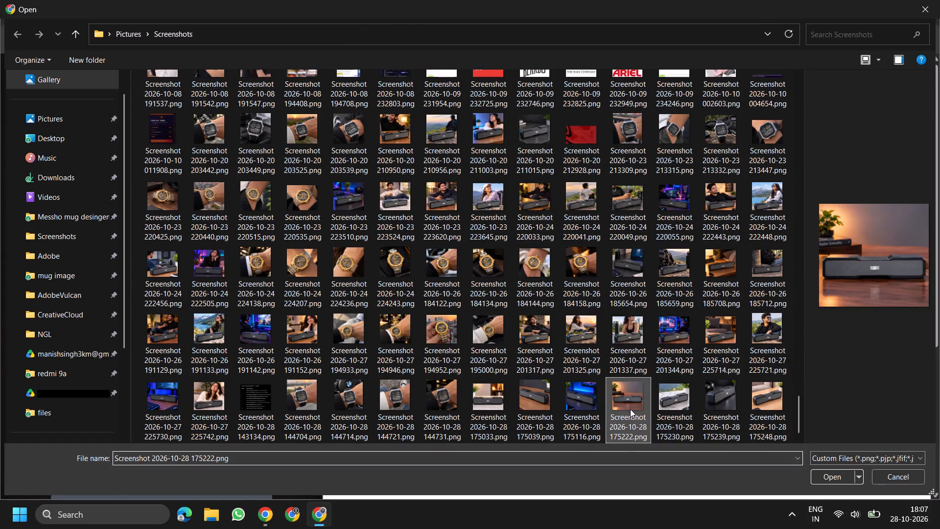
pyautogui.click(630, 409)
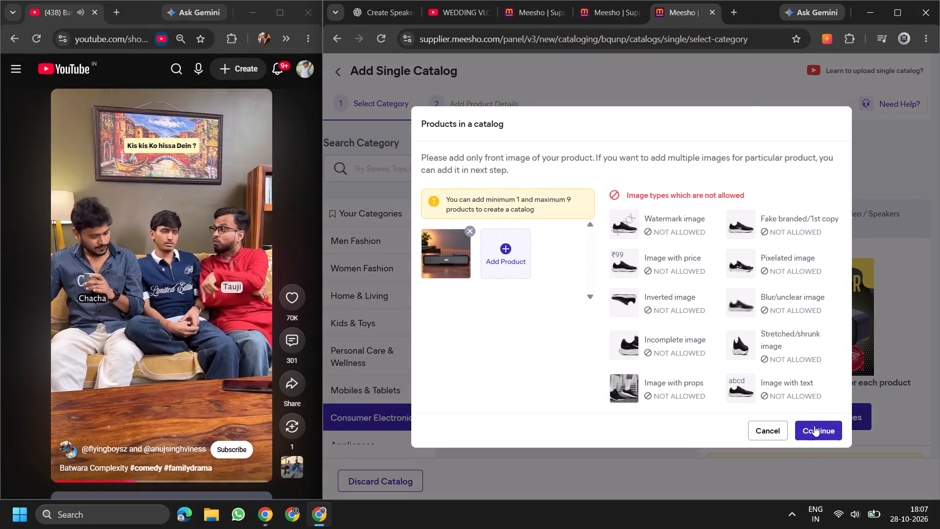
pyautogui.click(822, 425)
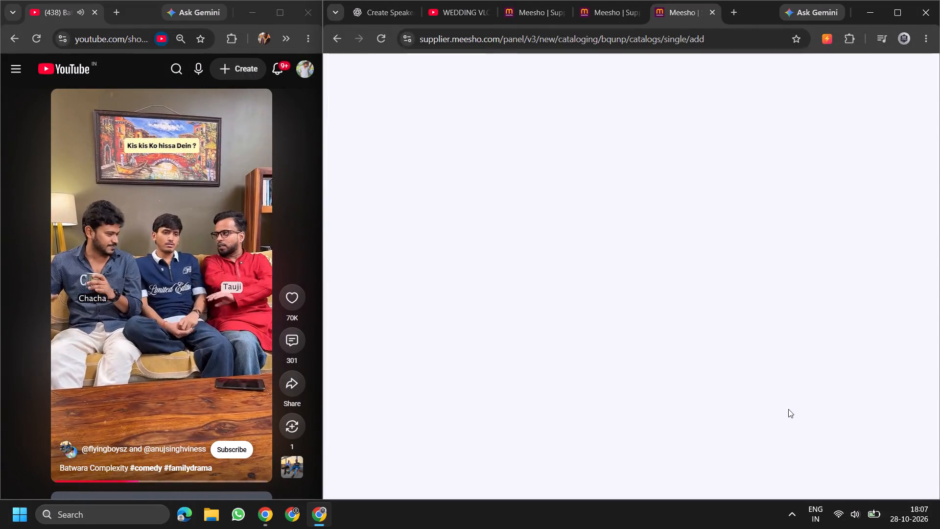
# Fill this soundbar's product details from the "sanjay newsound bar 740" template.
pyautogui.click(384, 70)
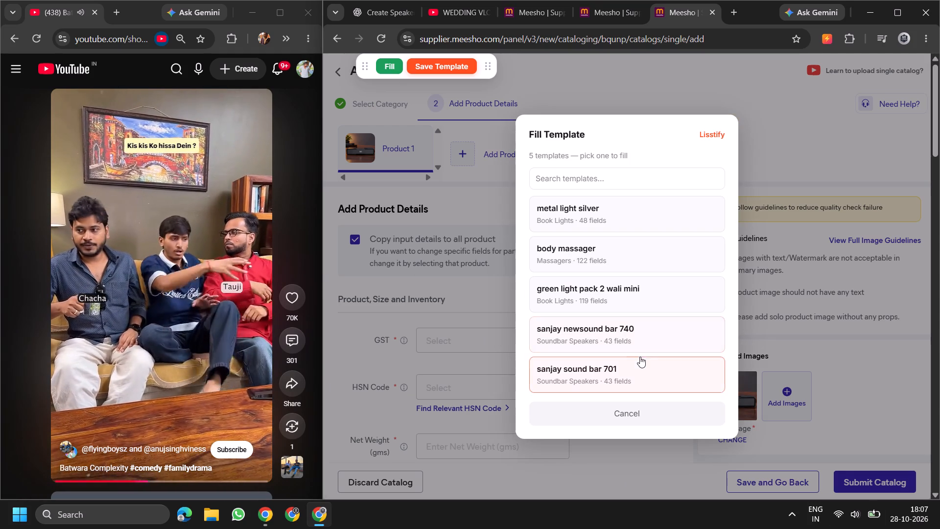
pyautogui.click(624, 320)
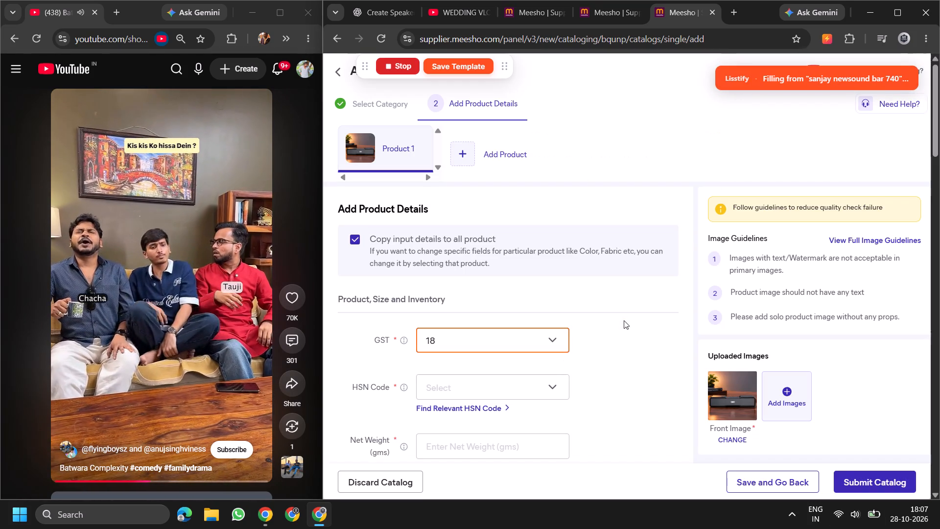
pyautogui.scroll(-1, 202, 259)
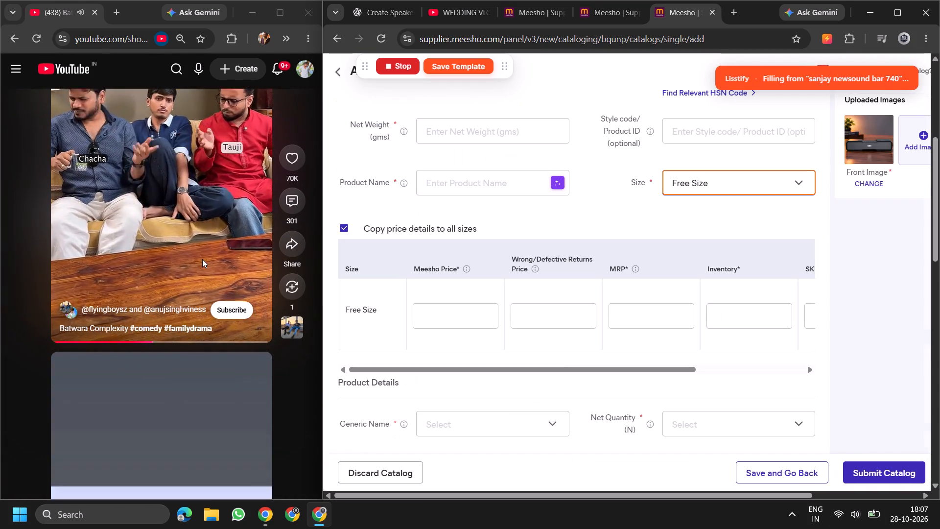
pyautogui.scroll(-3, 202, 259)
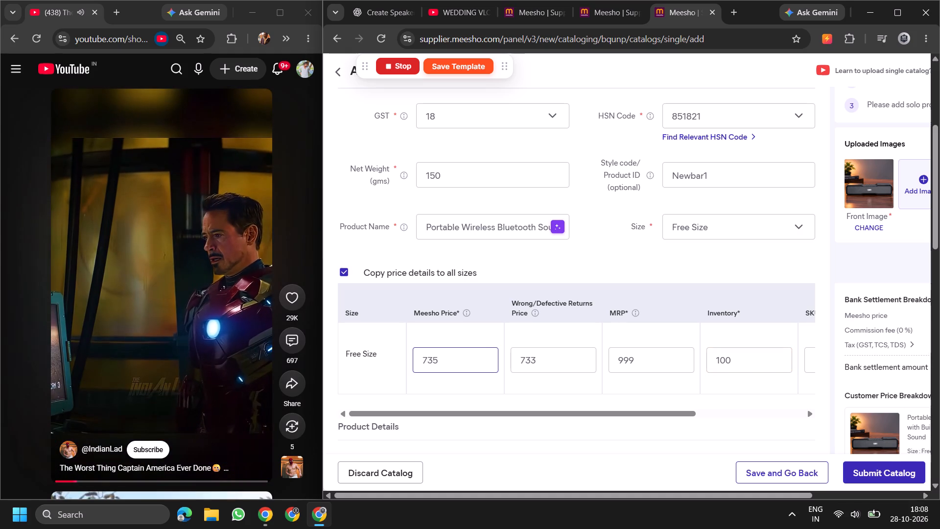
# Set the Free Size row's Meesho Price to 655 and its Wrong/Defective Returns Price to 653.
pyautogui.click(435, 357)
pyautogui.press('BackSpace')
pyautogui.press('BackSpace')
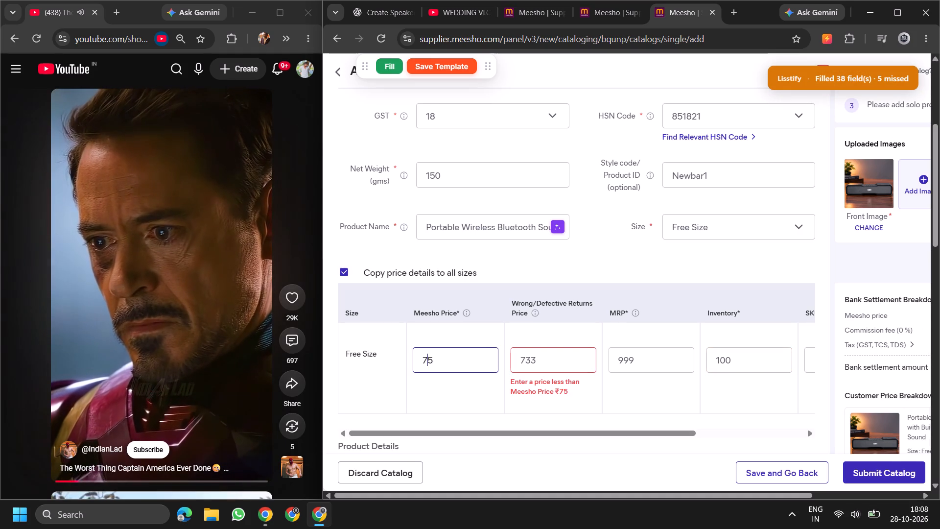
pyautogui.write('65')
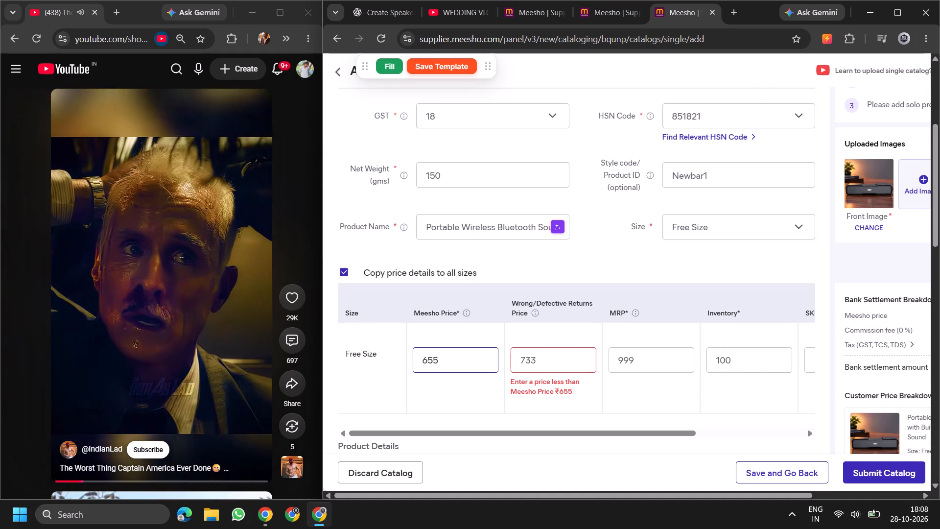
pyautogui.click(531, 359)
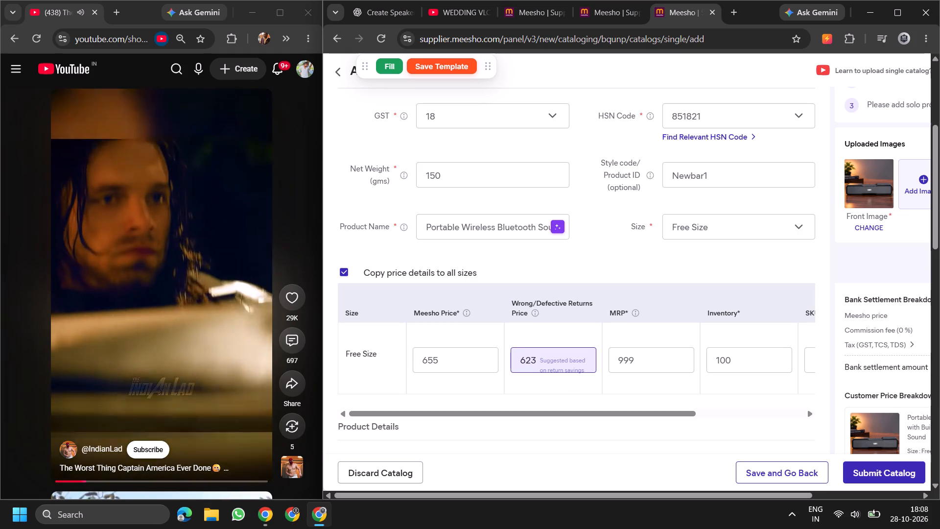
pyautogui.press('BackSpace')
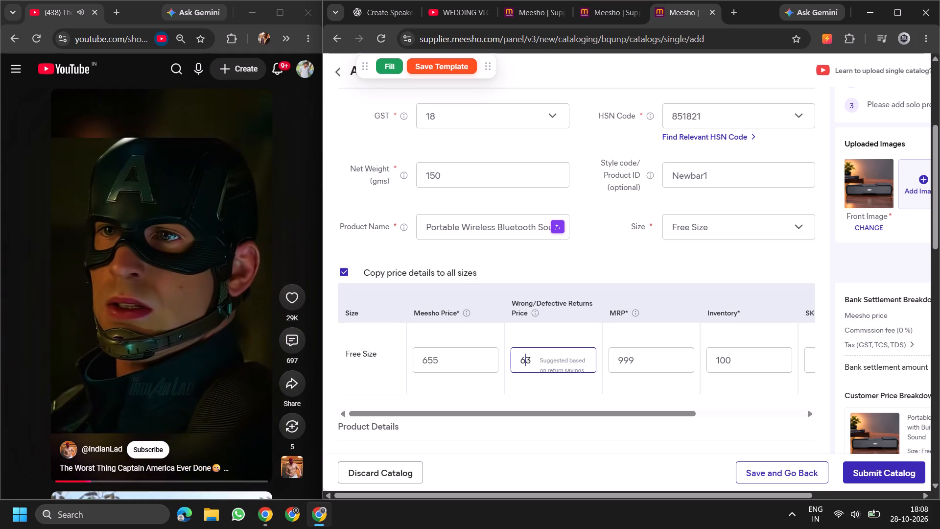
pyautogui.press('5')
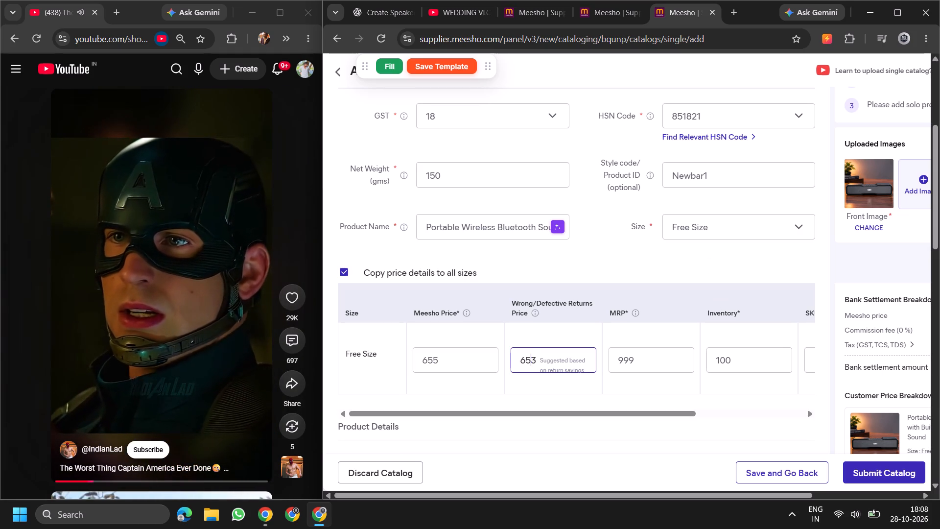
# Change the product's Style code/Product ID to Newbar137.
pyautogui.click(748, 162)
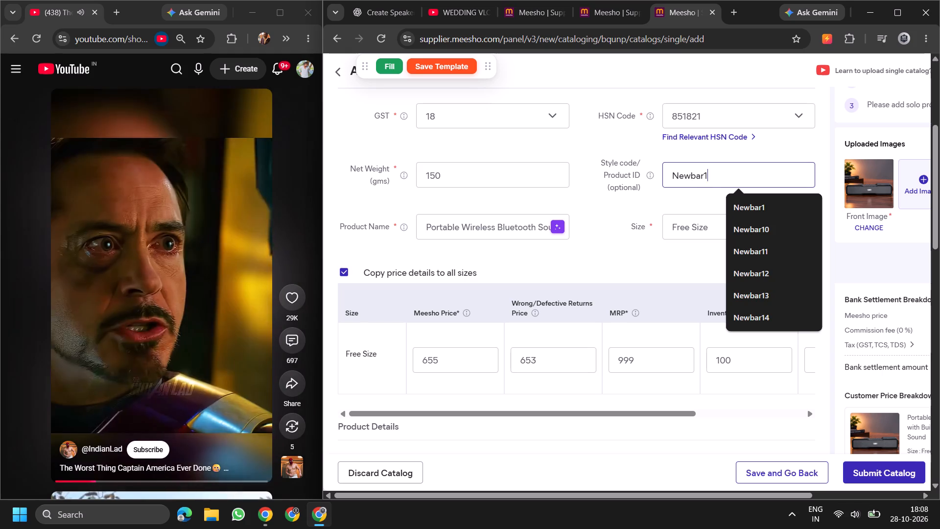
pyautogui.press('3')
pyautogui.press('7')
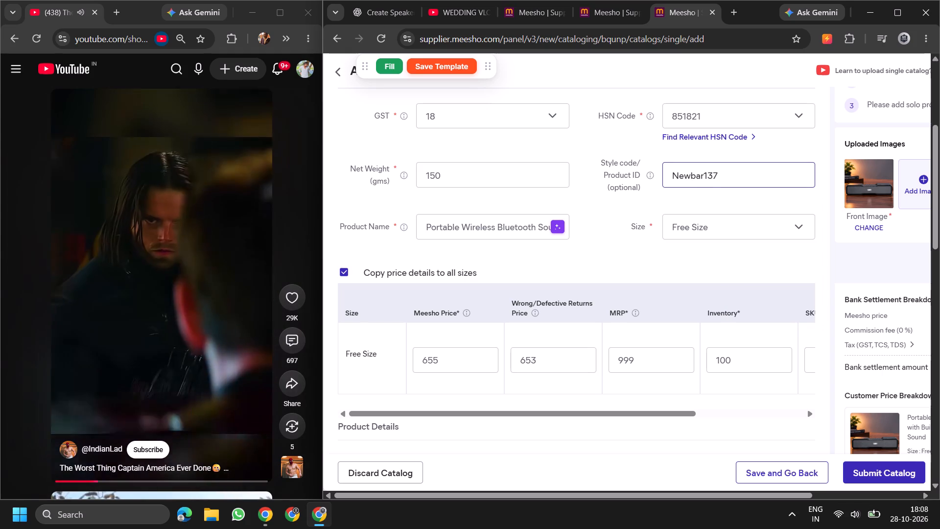
# Add Gemini_Generated_Image_oqa2xsoqa2xsoqa2 - Copy.png, Gemini_Generated_Image_vpchdjvpchdjvpch - Copy.png and Gemini_Generated_Image_x64tlex64tlex64t - Copy.png from the Screenshots folder as additional product images.
pyautogui.moveTo(871, 248); pyautogui.dragTo(741, 252)
pyautogui.click(880, 291)
pyautogui.click(907, 180)
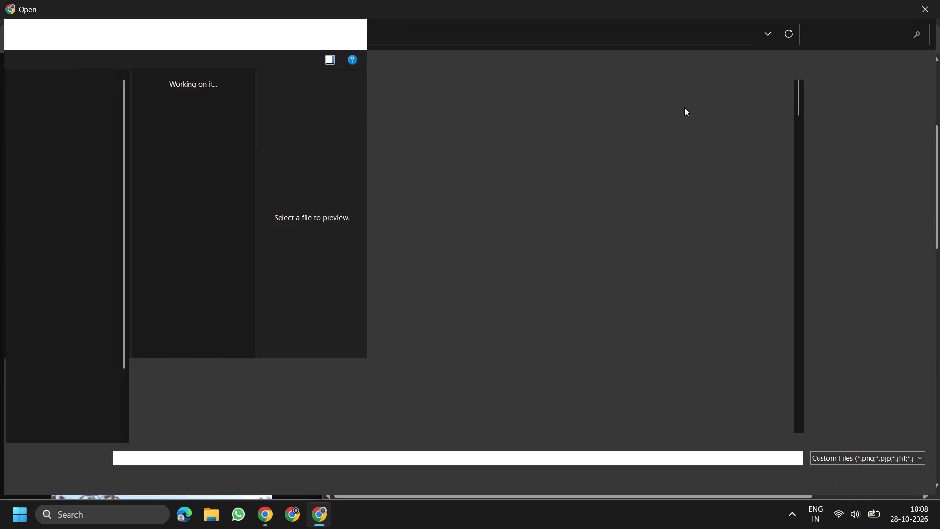
pyautogui.keyDown('ctrl'); pyautogui.click(481, 96); pyautogui.keyUp('ctrl')
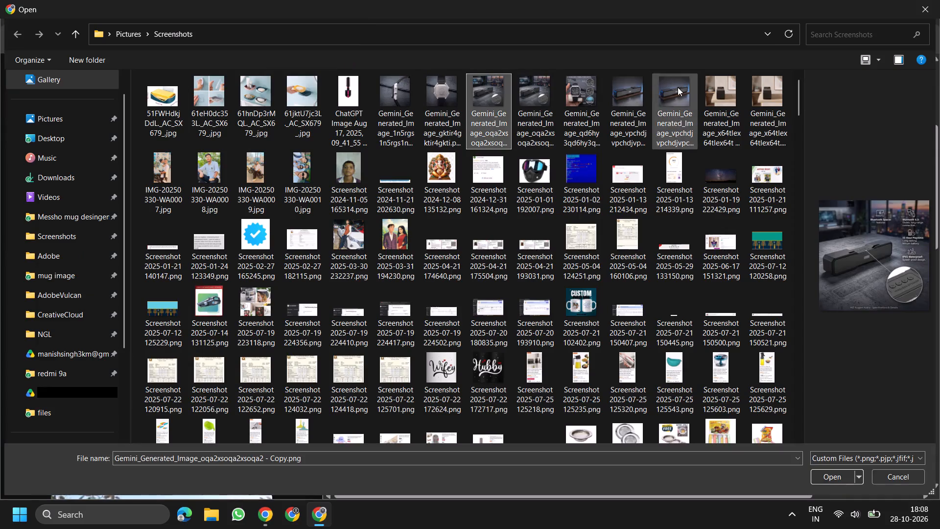
pyautogui.keyDown('ctrl'); pyautogui.click(634, 96); pyautogui.keyUp('ctrl')
pyautogui.keyDown('ctrl'); pyautogui.click(726, 69); pyautogui.keyUp('ctrl')
pyautogui.keyDown('ctrl'); pyautogui.click(726, 97); pyautogui.keyUp('ctrl')
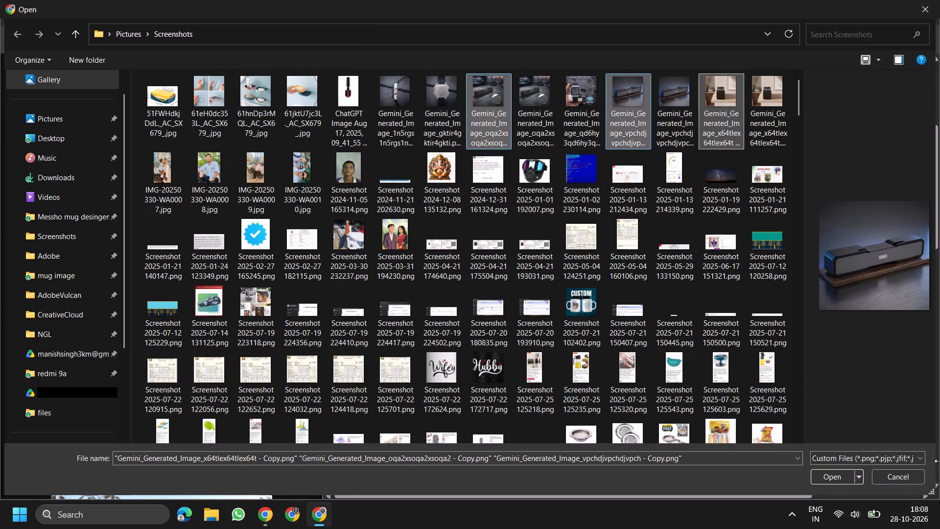
pyautogui.click(838, 474)
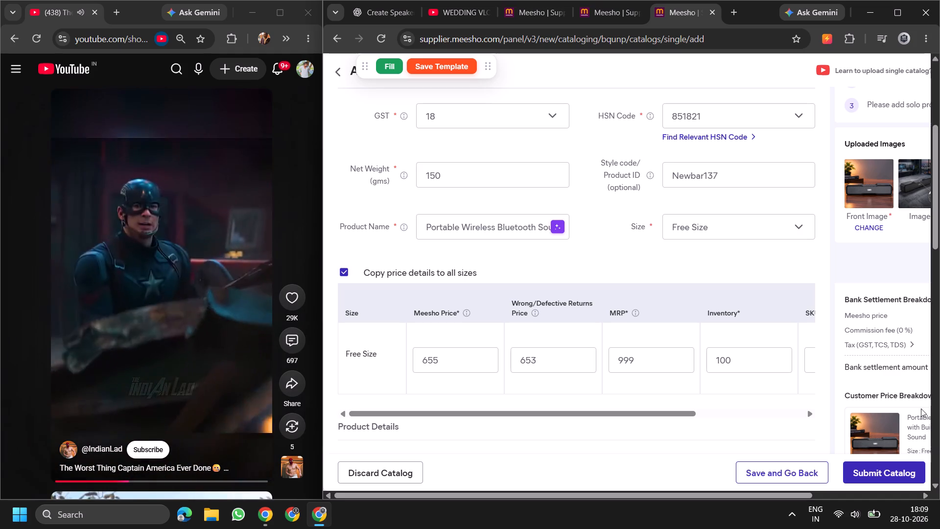
# Submit the filled Newbar137 soundbar catalog for quality check.
pyautogui.click(892, 471)
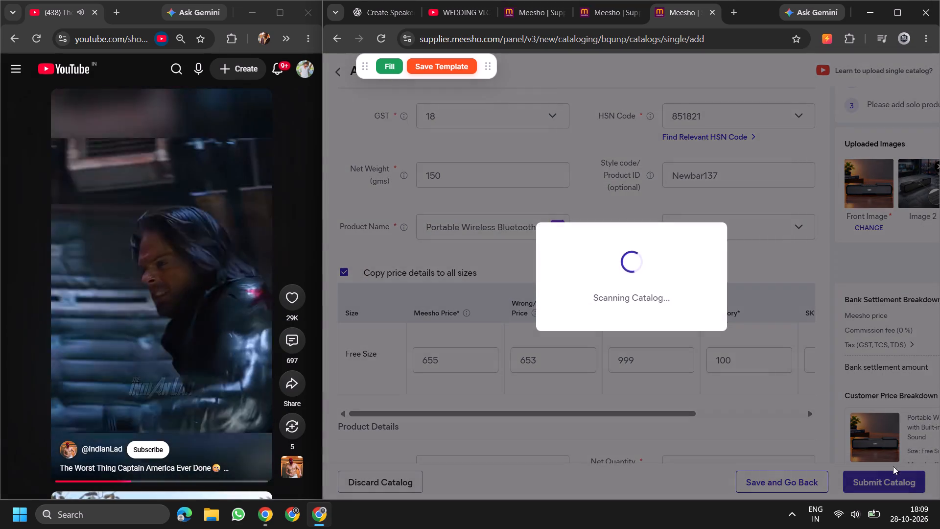
pyautogui.click(718, 303)
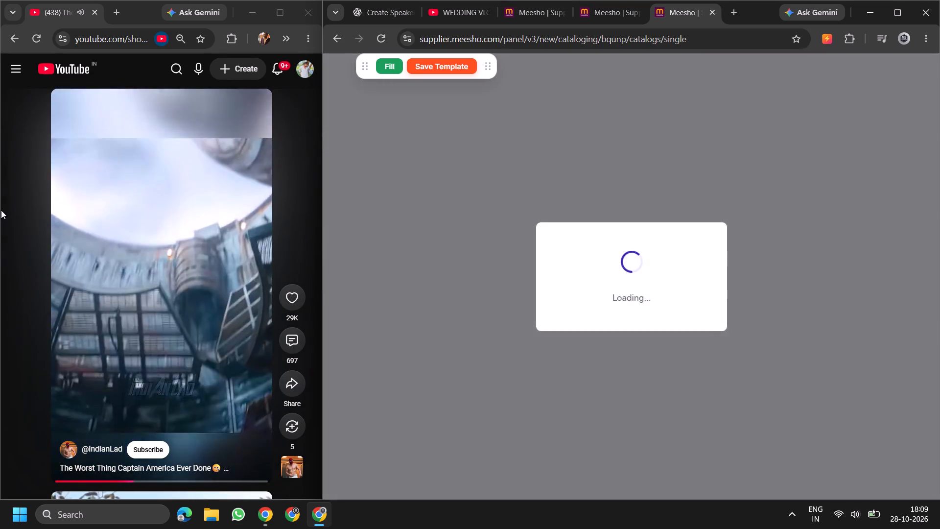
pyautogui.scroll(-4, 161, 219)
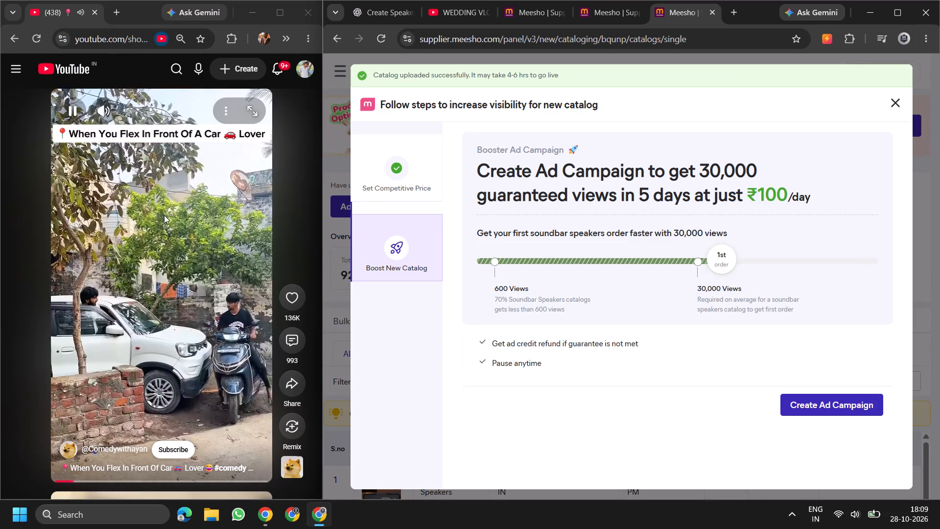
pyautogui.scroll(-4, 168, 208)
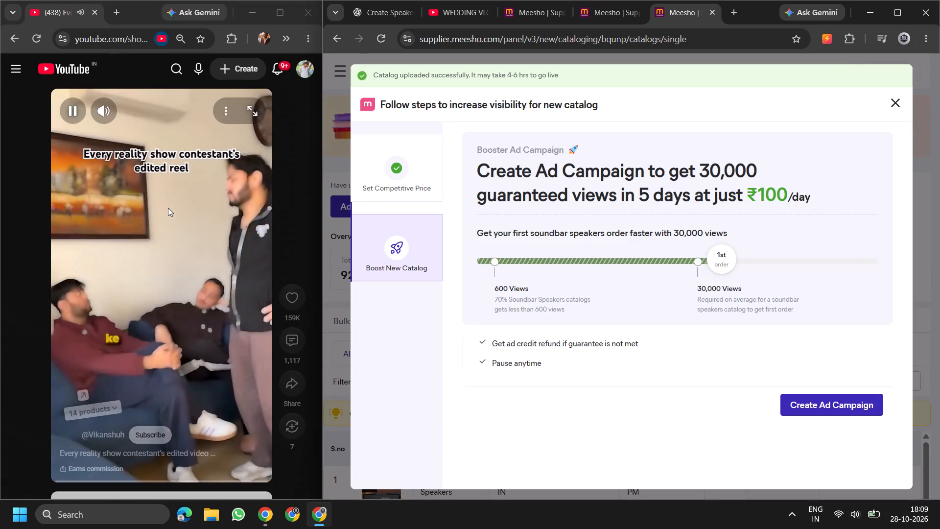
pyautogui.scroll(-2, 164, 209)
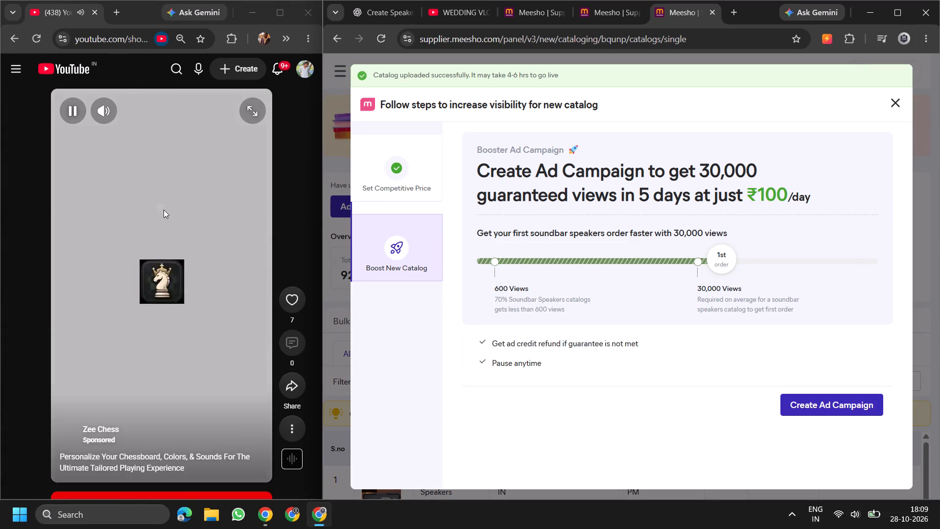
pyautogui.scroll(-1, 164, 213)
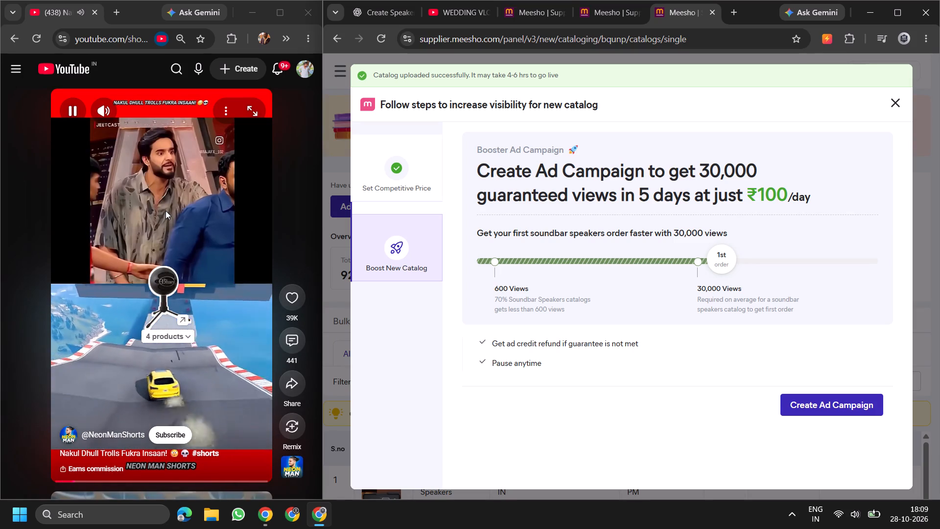
# Close the current Meesho browser window and open a new one under the Manish work profile.
pyautogui.click(934, 6)
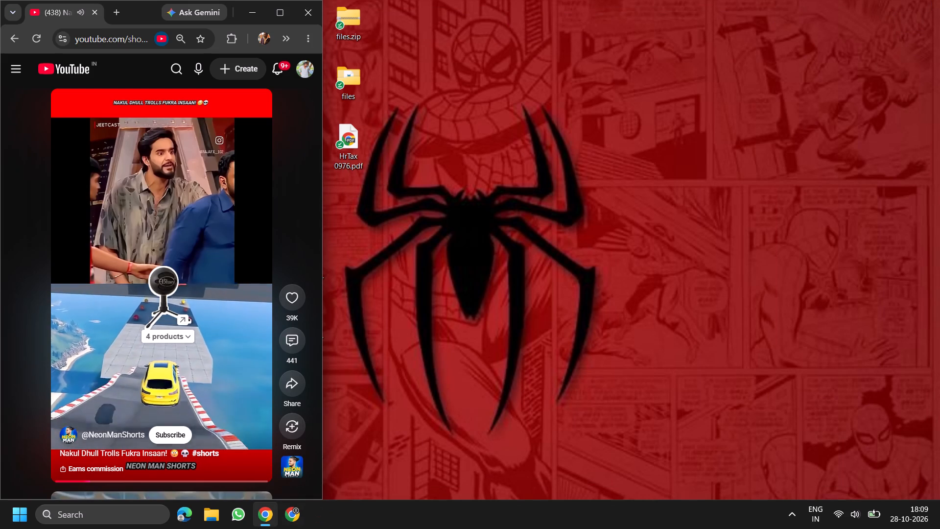
pyautogui.rightClick(273, 524)
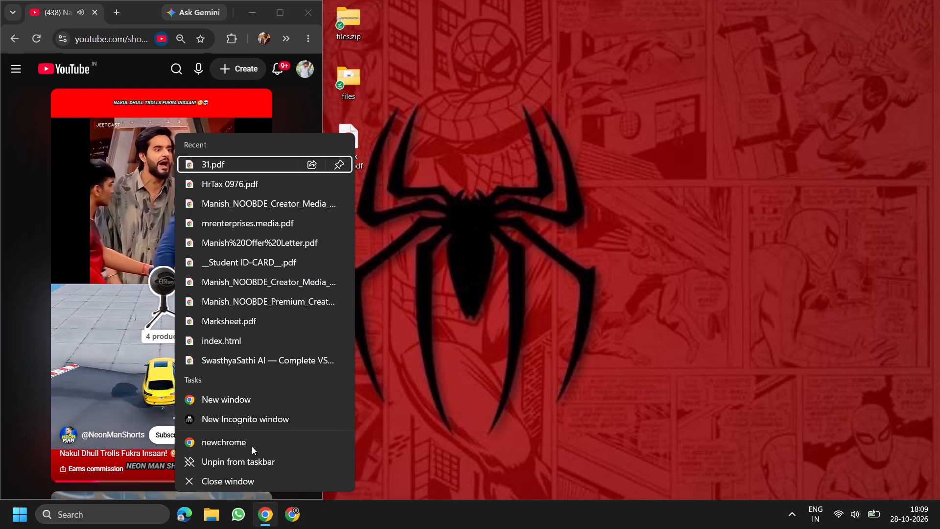
pyautogui.click(249, 446)
pyautogui.scroll(-4, 541, 355)
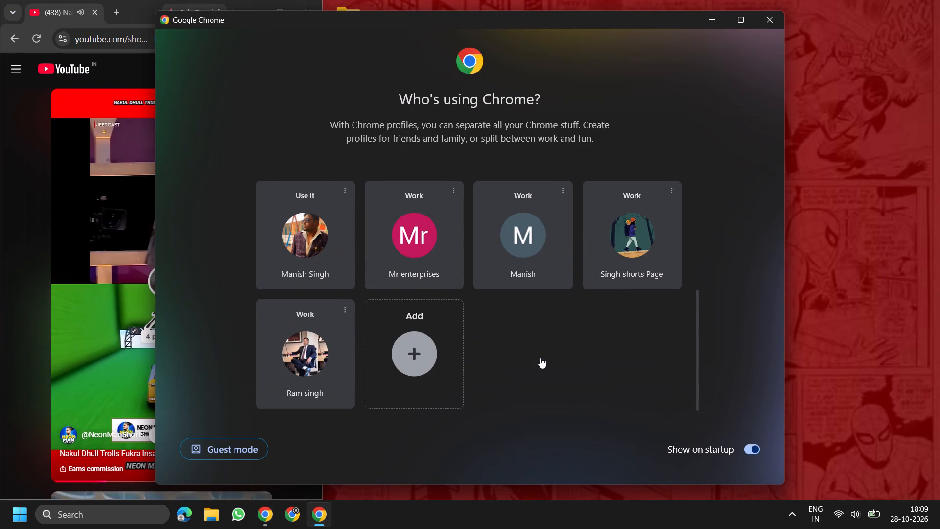
pyautogui.moveTo(552, 271); pyautogui.dragTo(547, 266)
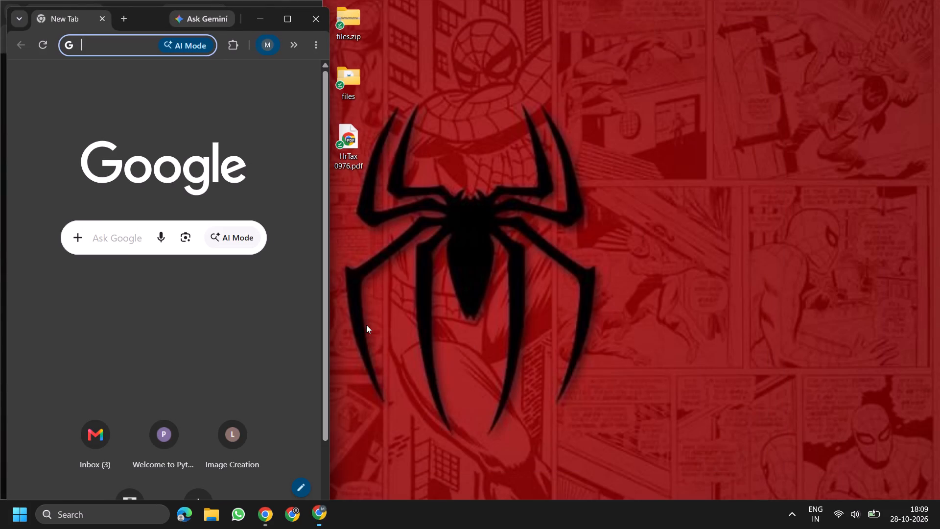
# Open the Meesho Supplier Panel's catalog upload page for this profile's store.
pyautogui.press('m')
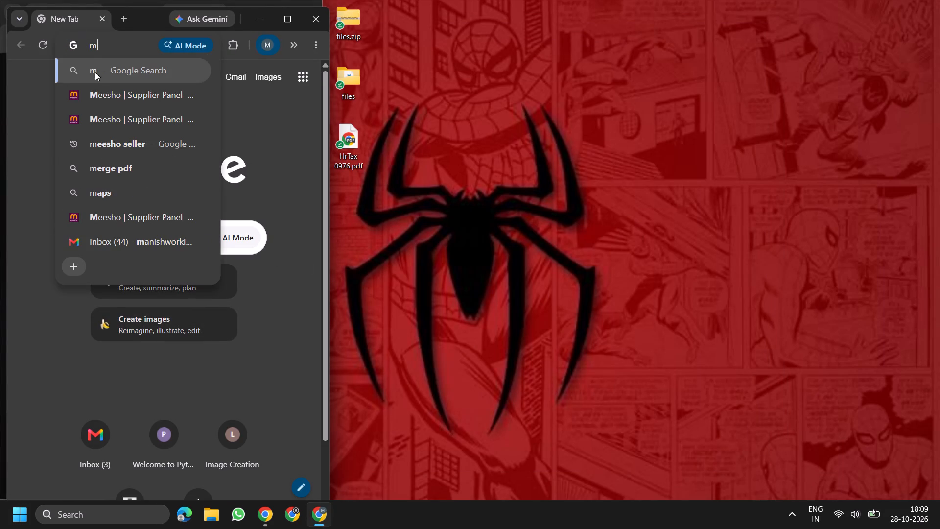
pyautogui.click(109, 94)
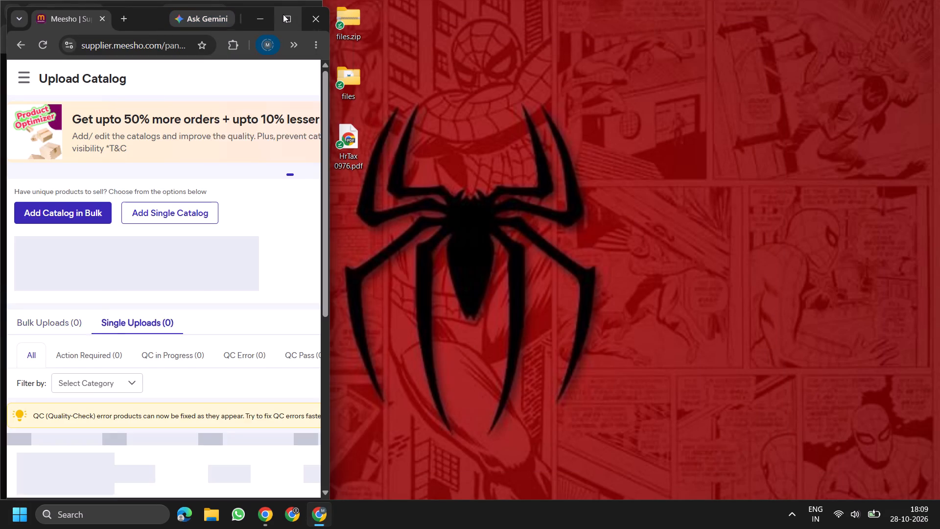
# Arrange the supplier window side by side with YouTube Shorts, giving the supplier window about two thirds of the screen width.
pyautogui.click(283, 14)
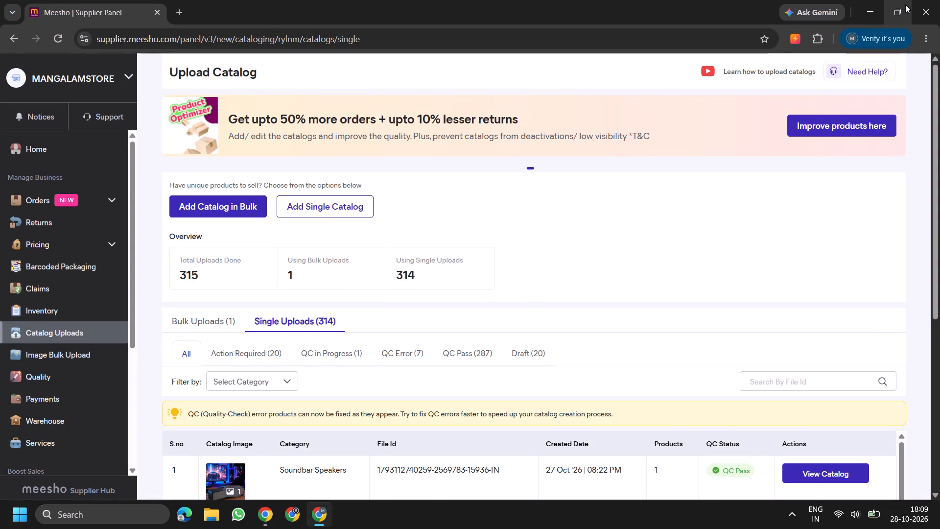
pyautogui.click(815, 45)
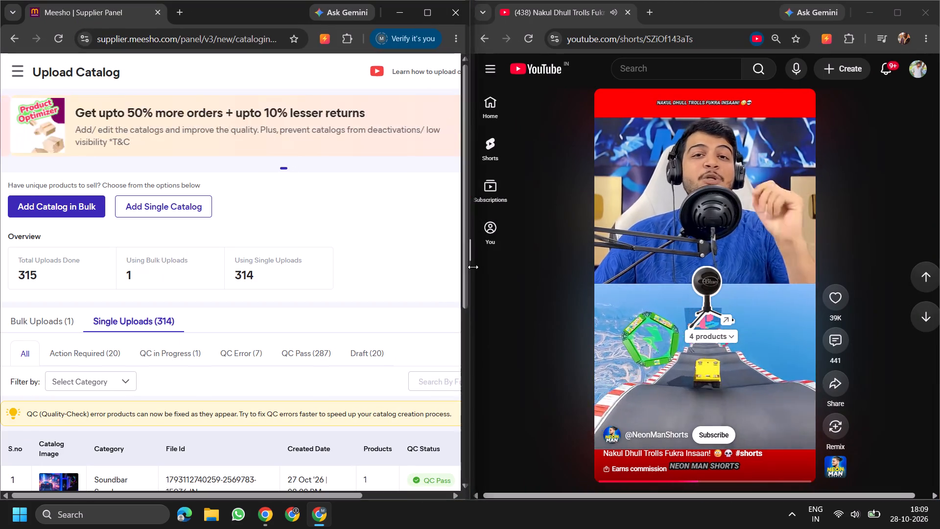
pyautogui.moveTo(473, 267); pyautogui.dragTo(915, 230)
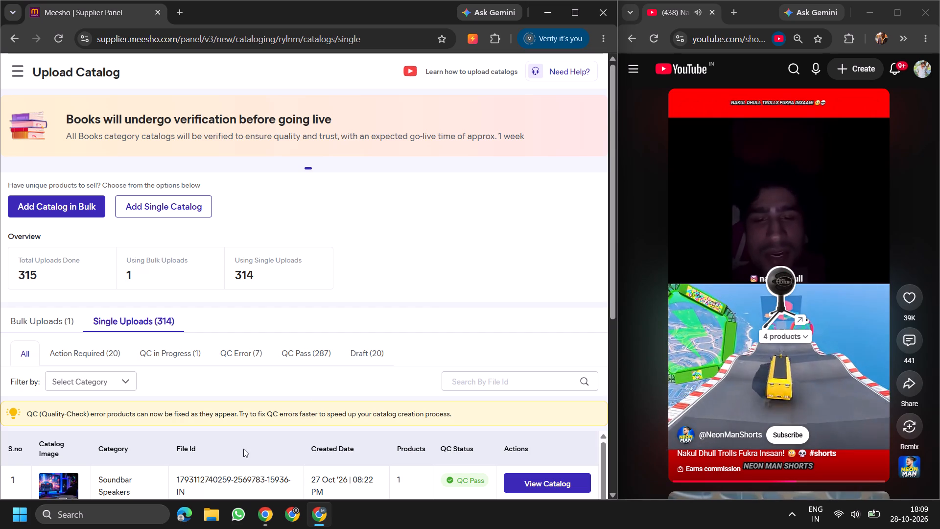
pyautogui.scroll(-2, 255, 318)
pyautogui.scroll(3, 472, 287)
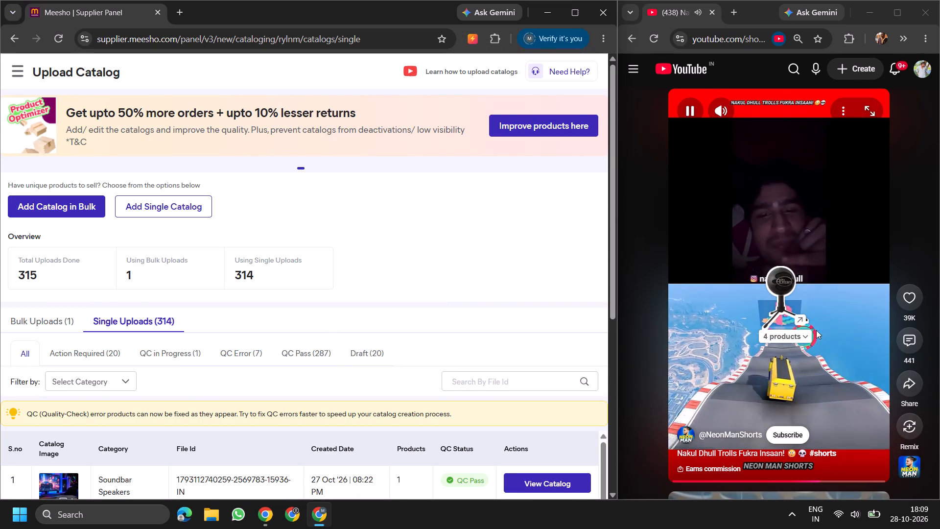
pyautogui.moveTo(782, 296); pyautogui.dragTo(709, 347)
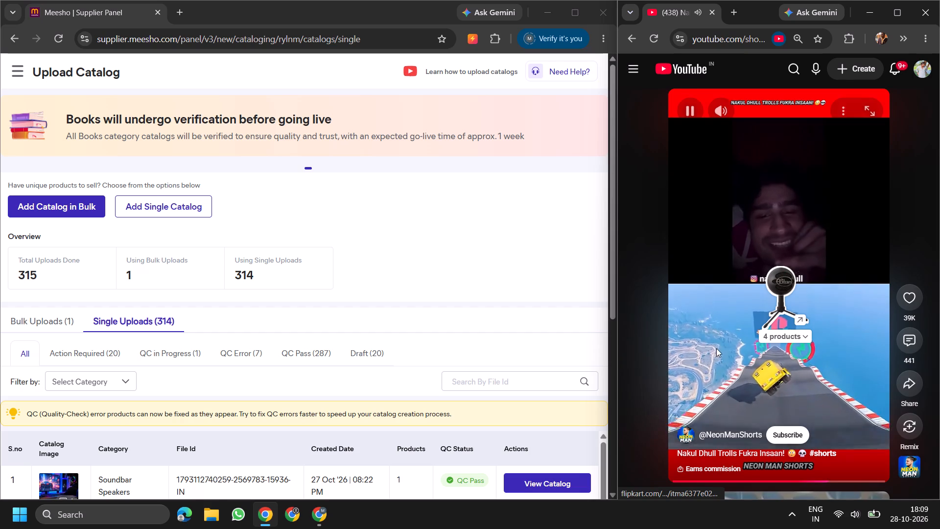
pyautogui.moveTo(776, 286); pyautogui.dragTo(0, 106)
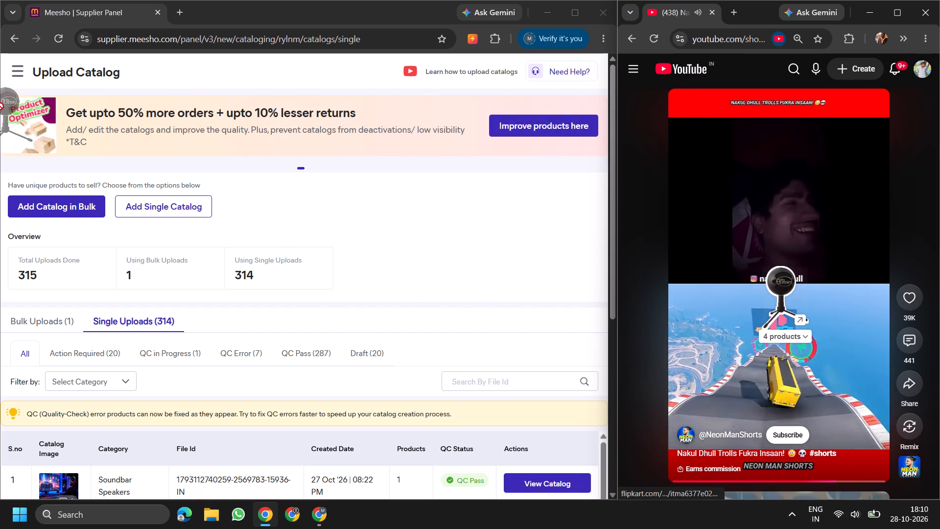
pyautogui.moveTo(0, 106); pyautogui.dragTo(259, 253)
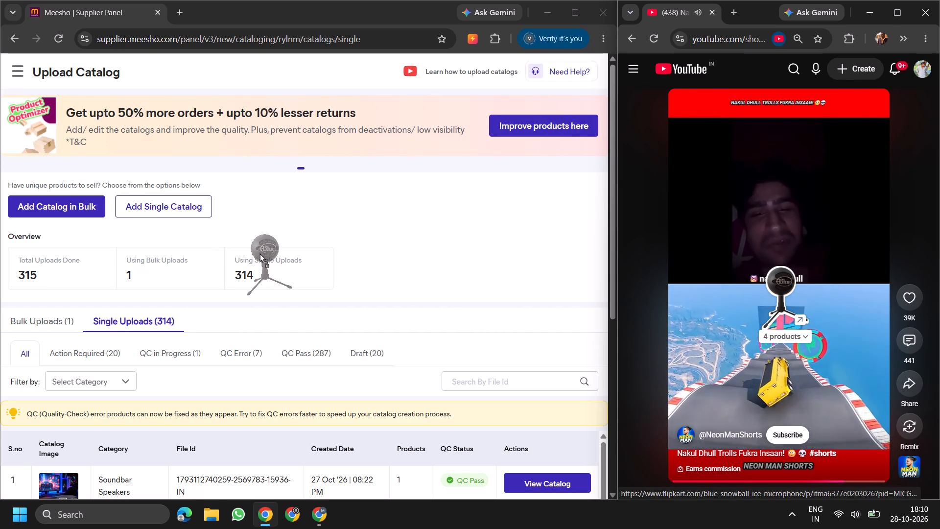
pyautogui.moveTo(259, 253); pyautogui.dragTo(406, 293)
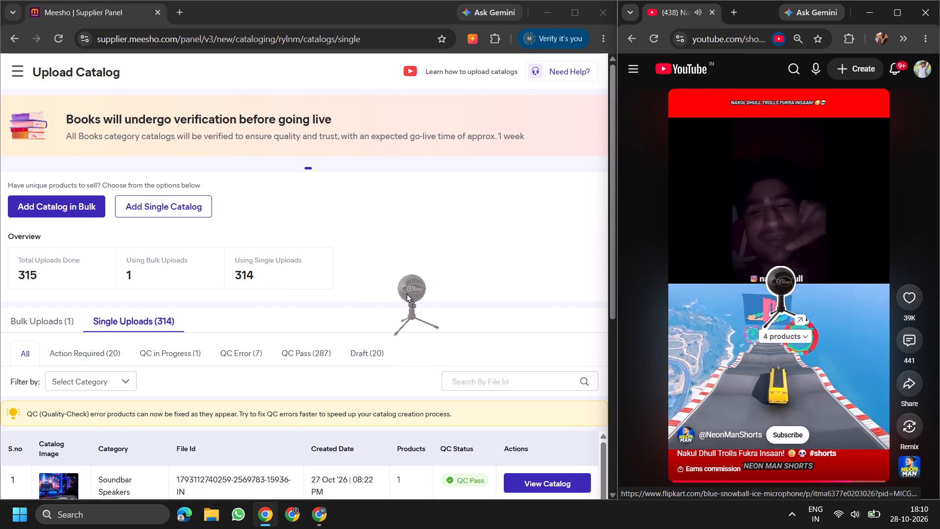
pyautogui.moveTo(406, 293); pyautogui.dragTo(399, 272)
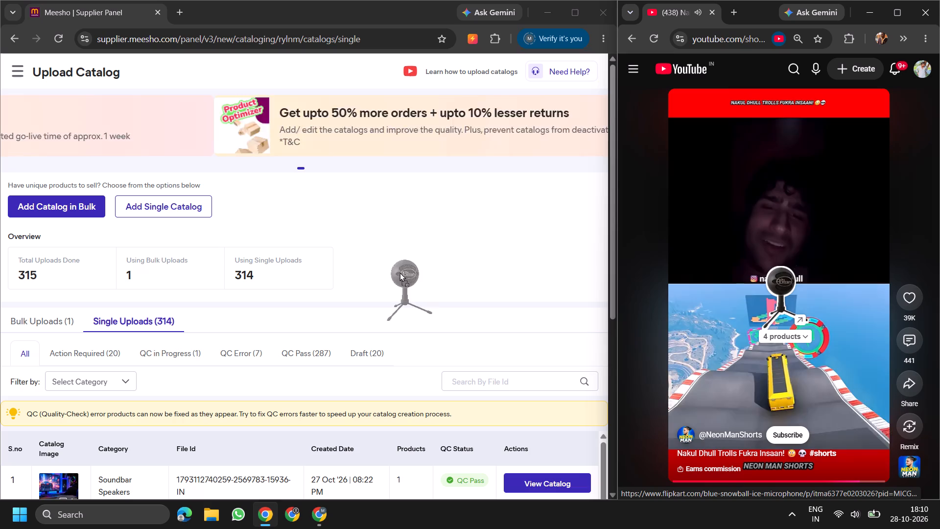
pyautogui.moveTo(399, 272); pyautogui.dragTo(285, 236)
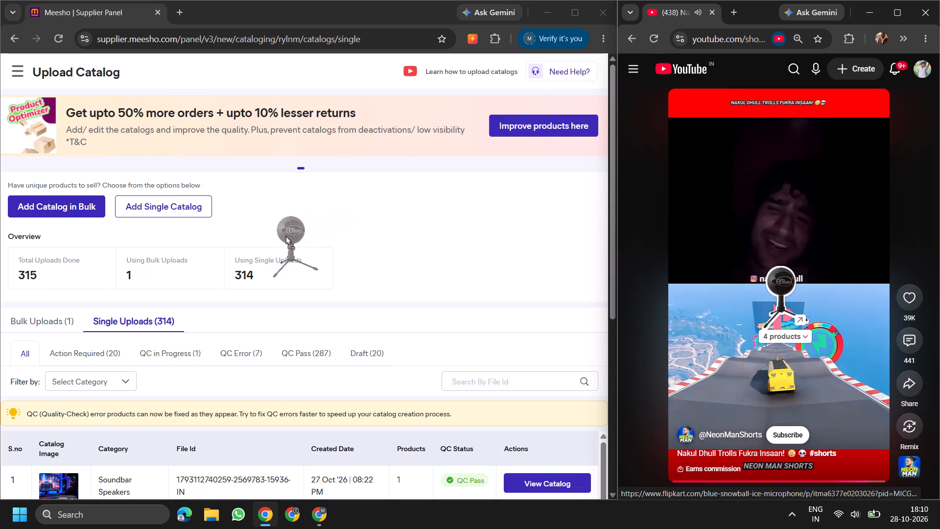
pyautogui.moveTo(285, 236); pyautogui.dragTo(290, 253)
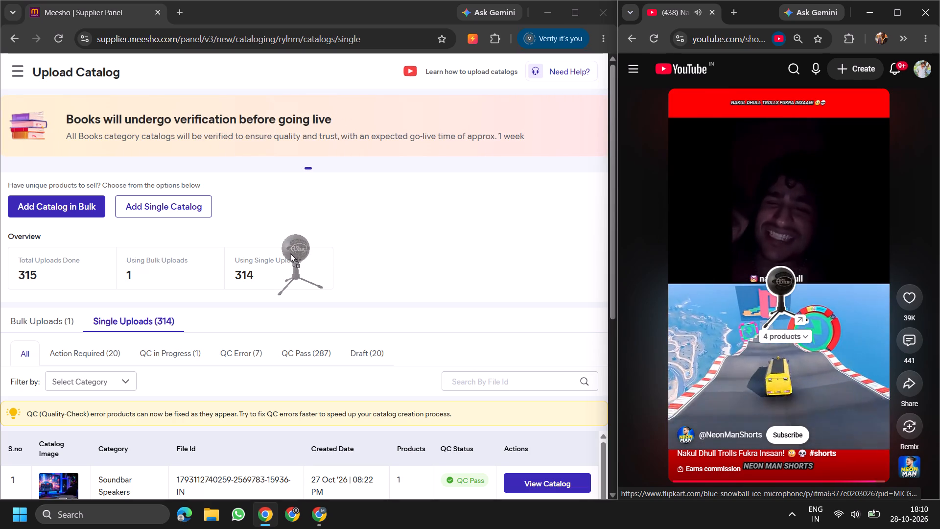
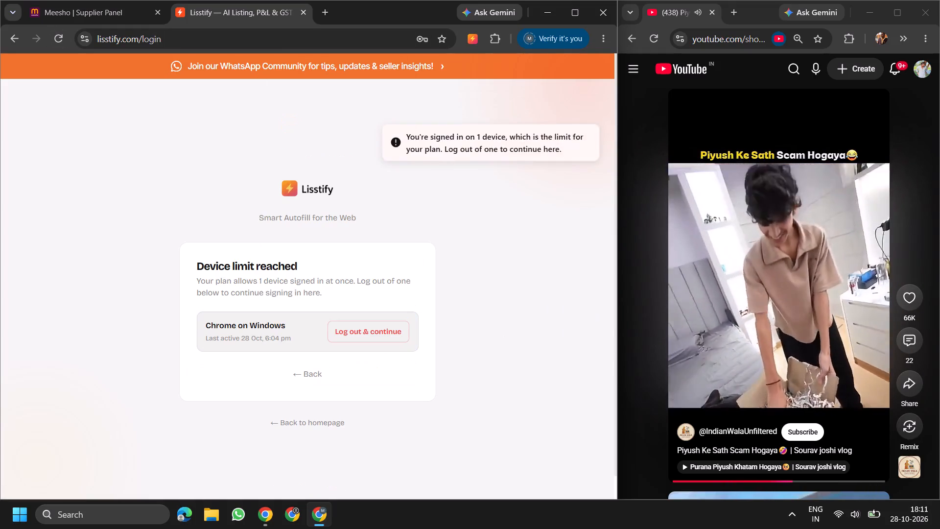
# Log out the other Chrome on Windows device to continue into Lisstify, and return to Meesho's Upload Catalog page with the extension popup closed.
pyautogui.click(348, 329)
pyautogui.scroll(-3, 890, 275)
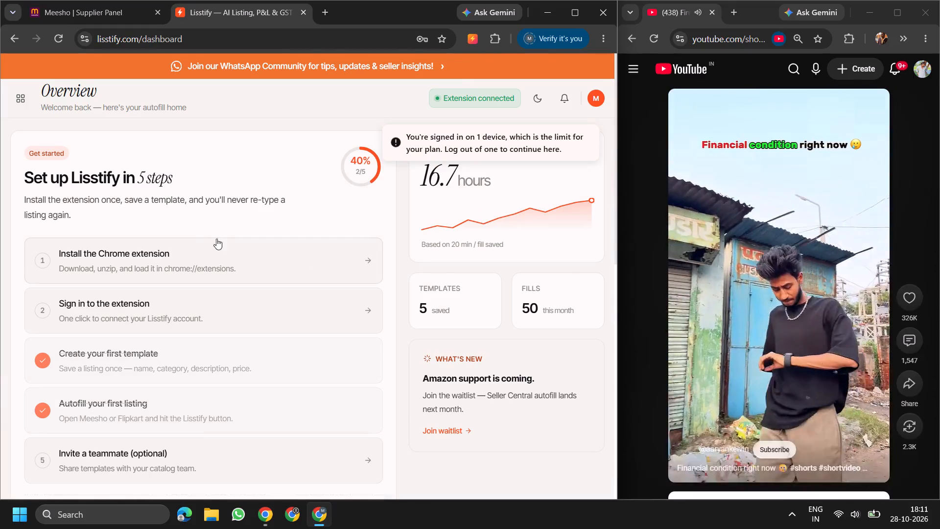
pyautogui.click(73, 17)
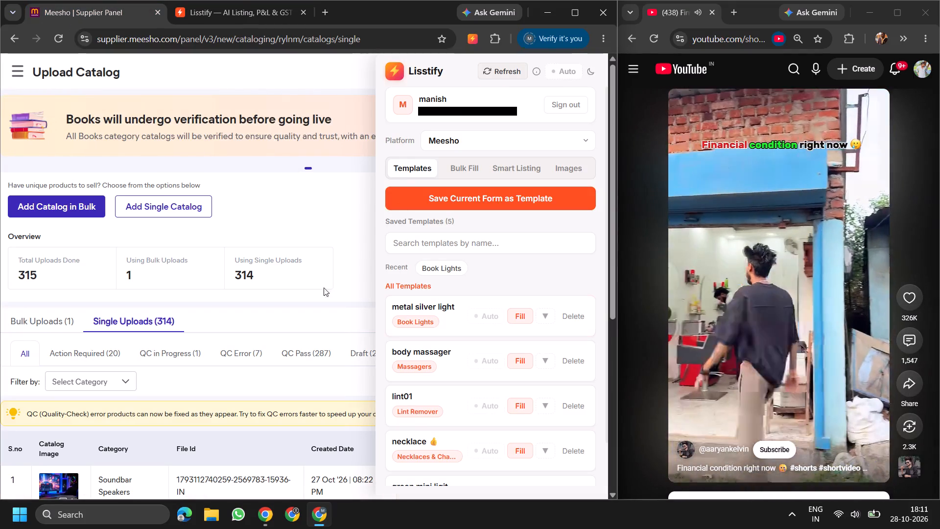
pyautogui.click(316, 269)
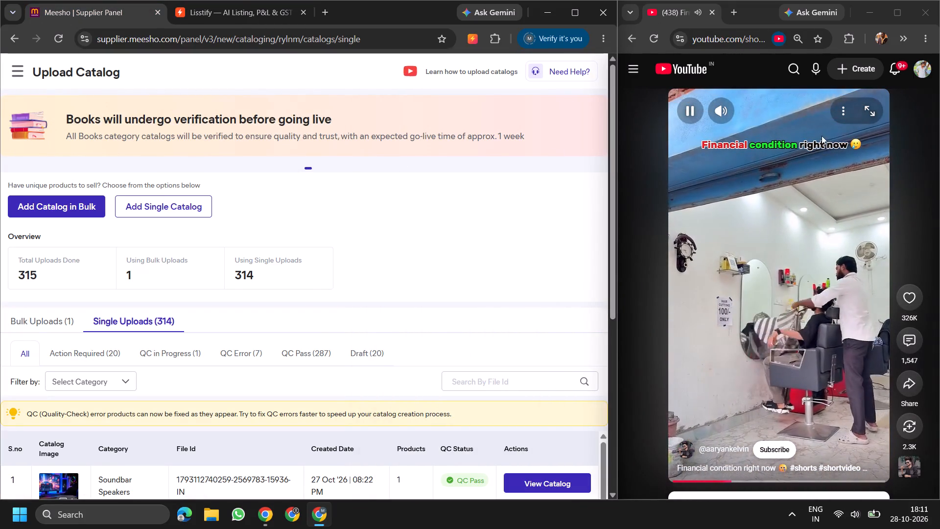
# Close the Lisstify tab, keeping only the Meesho Supplier Panel tab open in the supplier window.
pyautogui.moveTo(305, 11); pyautogui.dragTo(301, 5)
pyautogui.click(304, 14)
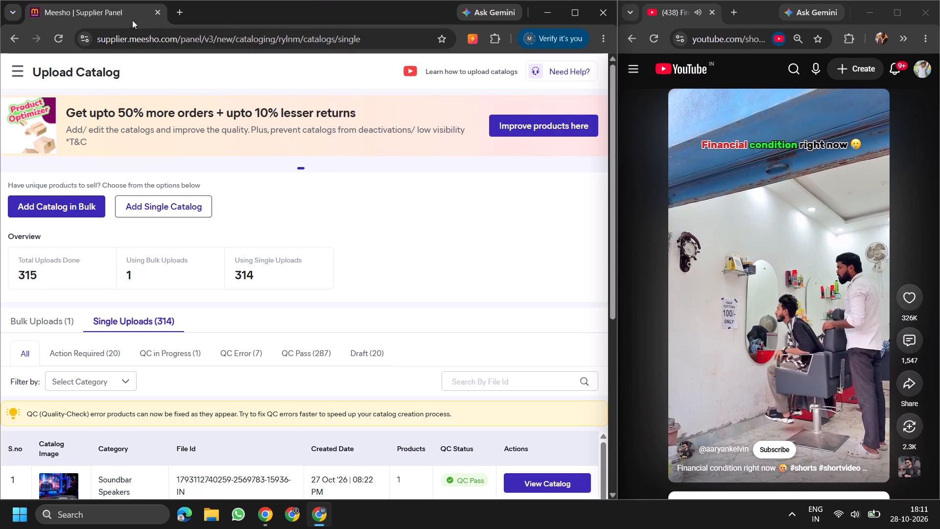
# Reload the Meesho Upload Catalog tab and duplicate it three times so that four supplier tabs are open.
pyautogui.rightClick(129, 20)
pyautogui.click(211, 117)
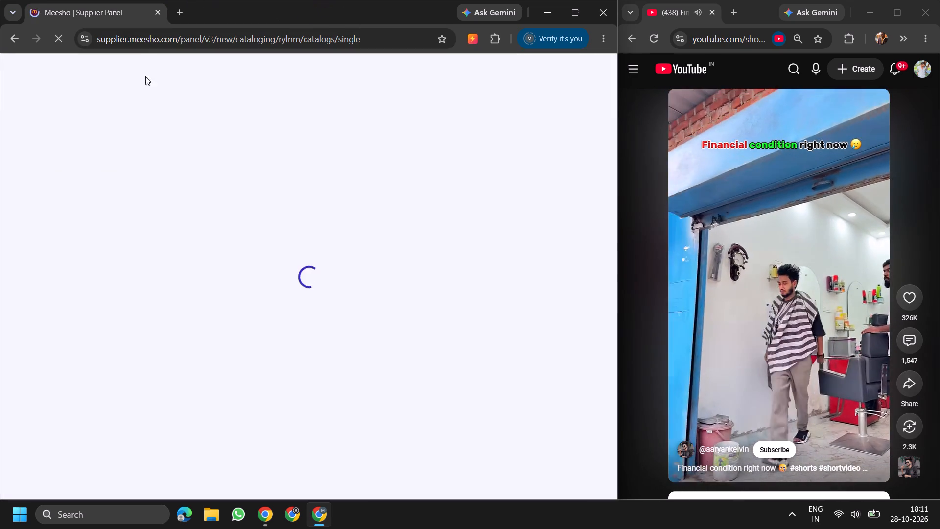
pyautogui.click(135, 9)
pyautogui.rightClick(135, 9)
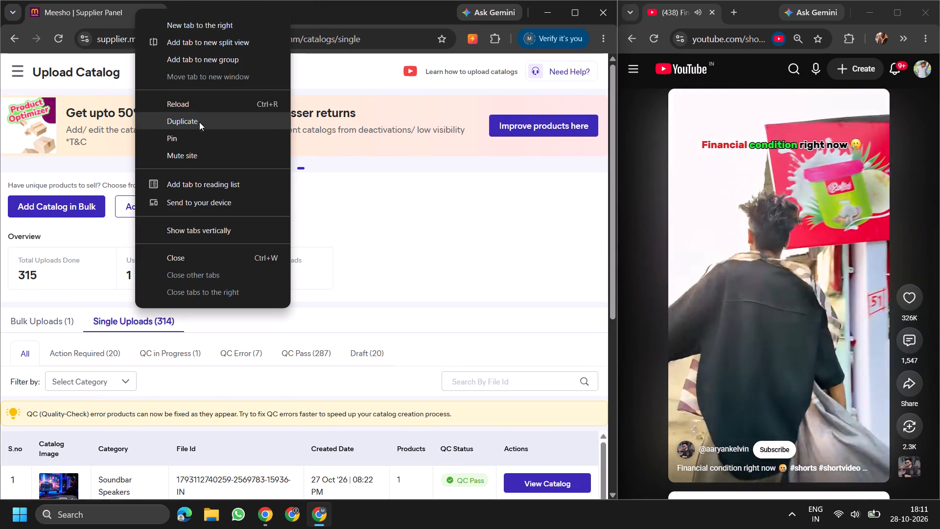
pyautogui.click(192, 120)
pyautogui.rightClick(117, 8)
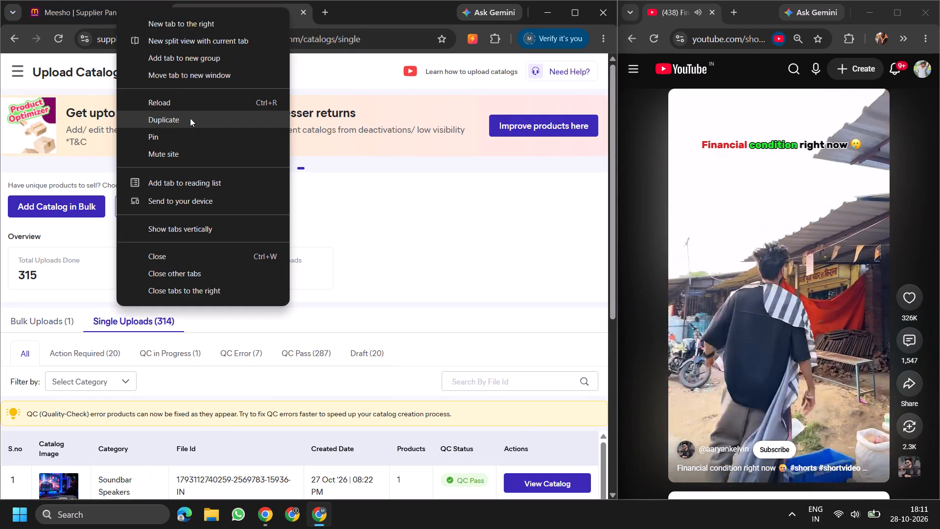
pyautogui.click(188, 120)
pyautogui.rightClick(110, 10)
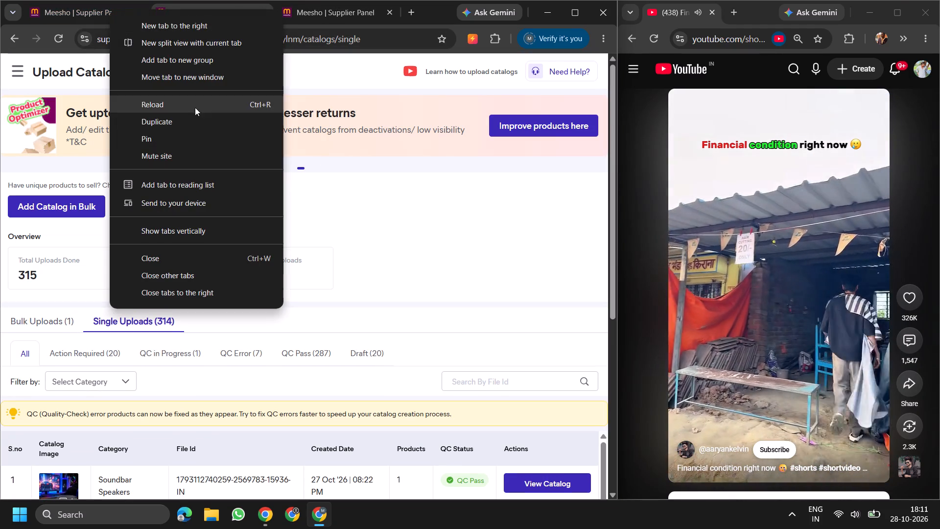
pyautogui.click(152, 123)
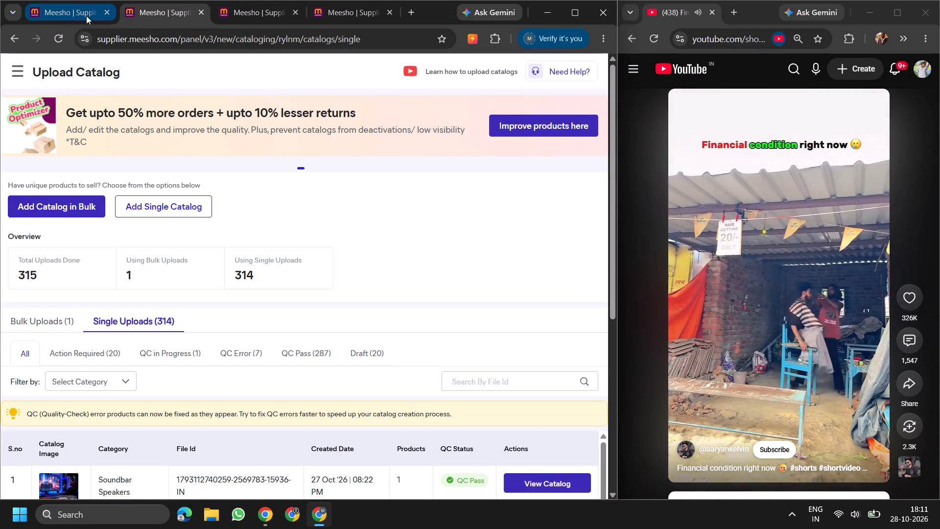
# Move on to the next video in the YouTube Shorts window.
pyautogui.scroll(-2, 863, 351)
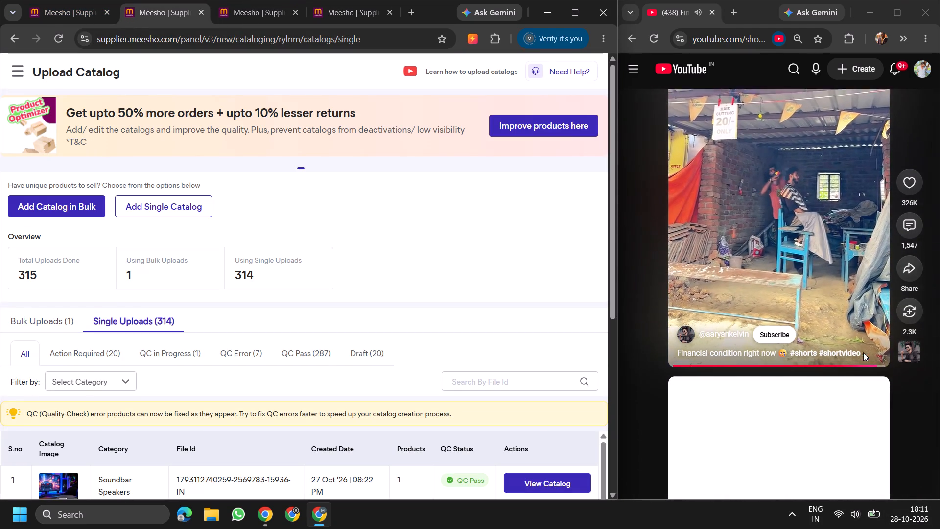
pyautogui.scroll(4, 859, 355)
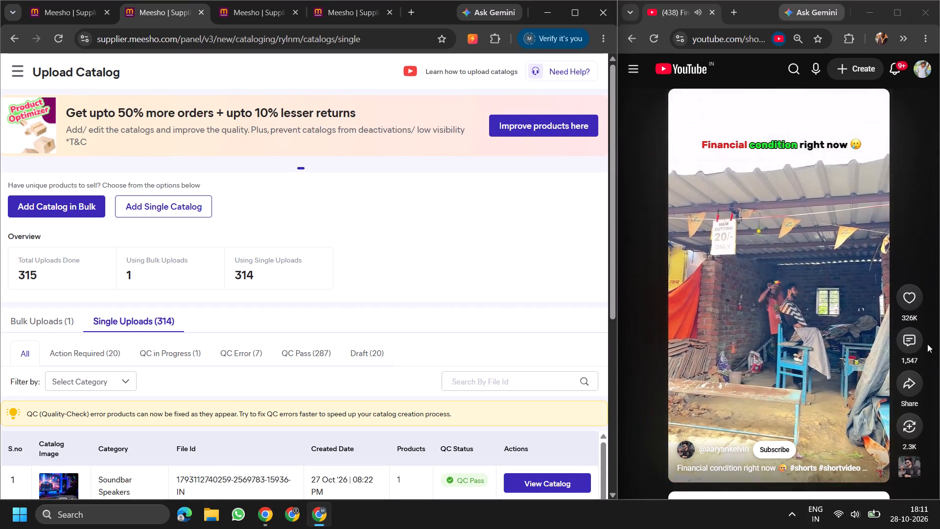
pyautogui.scroll(-1, 773, 322)
pyautogui.scroll(-1, 766, 267)
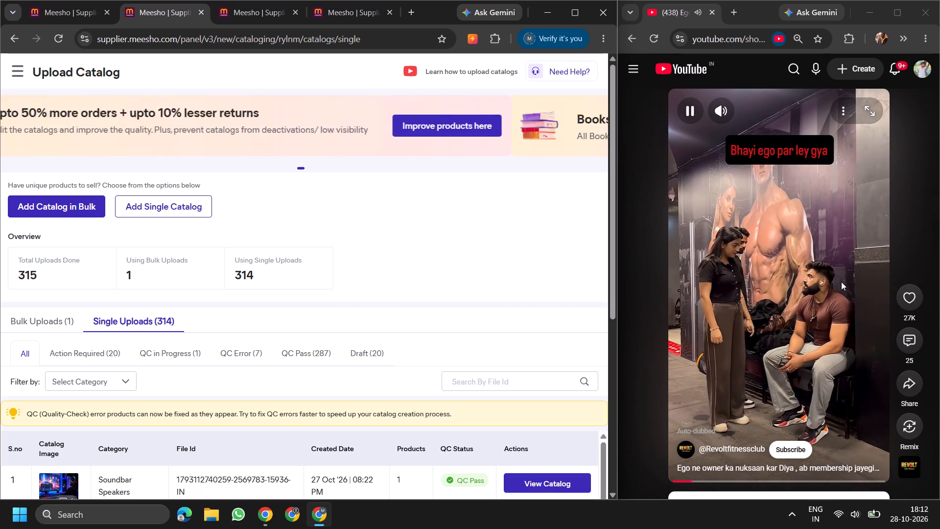
# Start a single catalog in each of the first two supplier tabs, choosing the Soundbar Speakers category in the first tab.
pyautogui.click(194, 200)
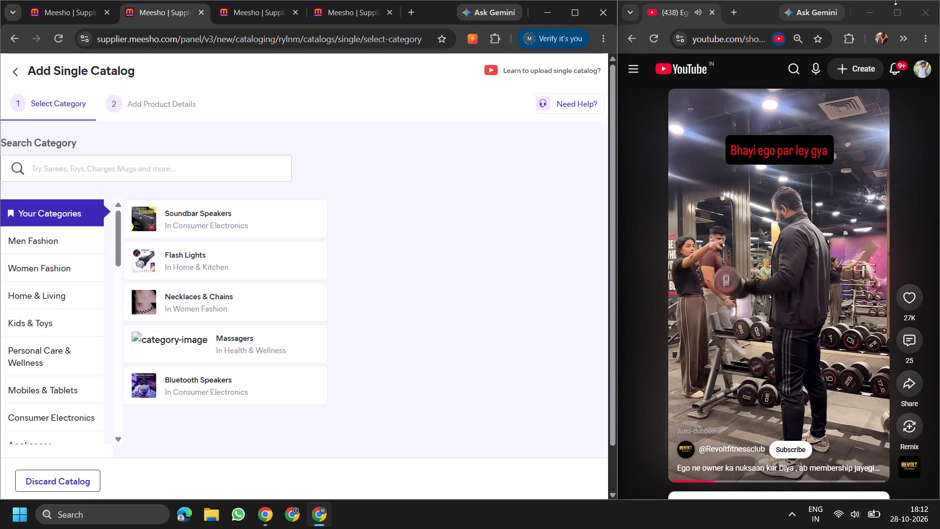
pyautogui.click(90, 23)
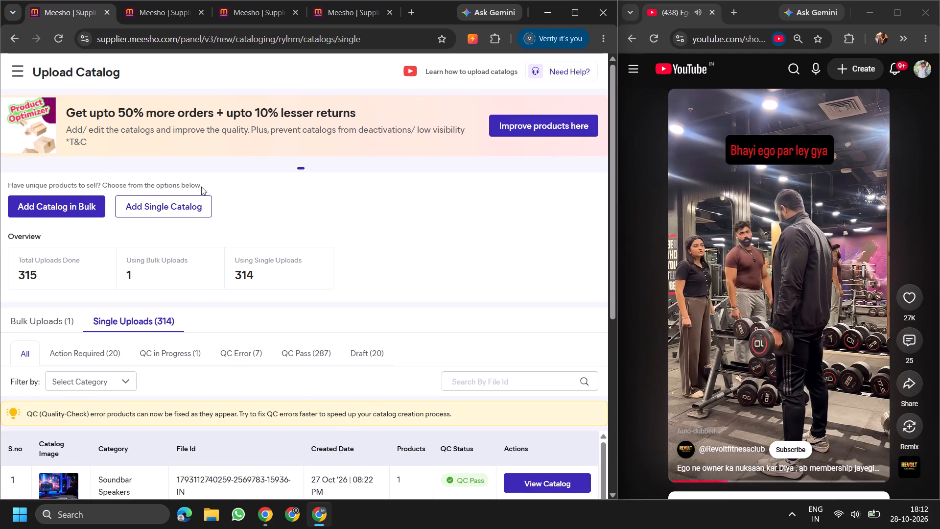
pyautogui.click(186, 201)
pyautogui.click(232, 228)
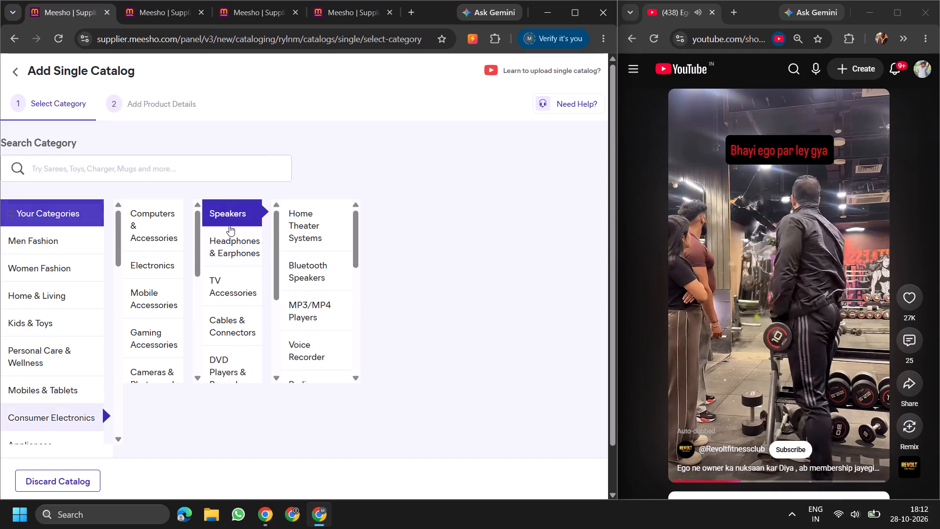
# Add the recent screenshot of the soundbar in an outdoor setting as the front product image and continue to the product details.
pyautogui.click(487, 410)
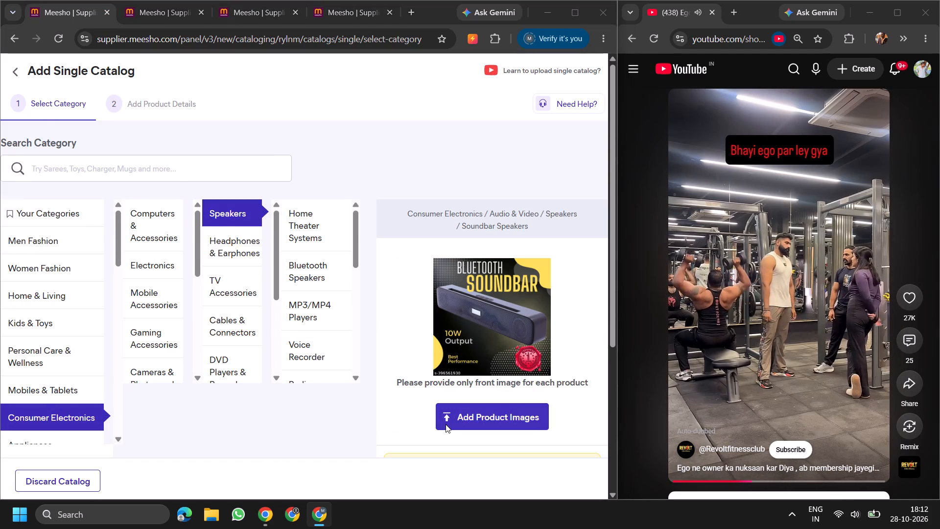
pyautogui.scroll(-16, 626, 123)
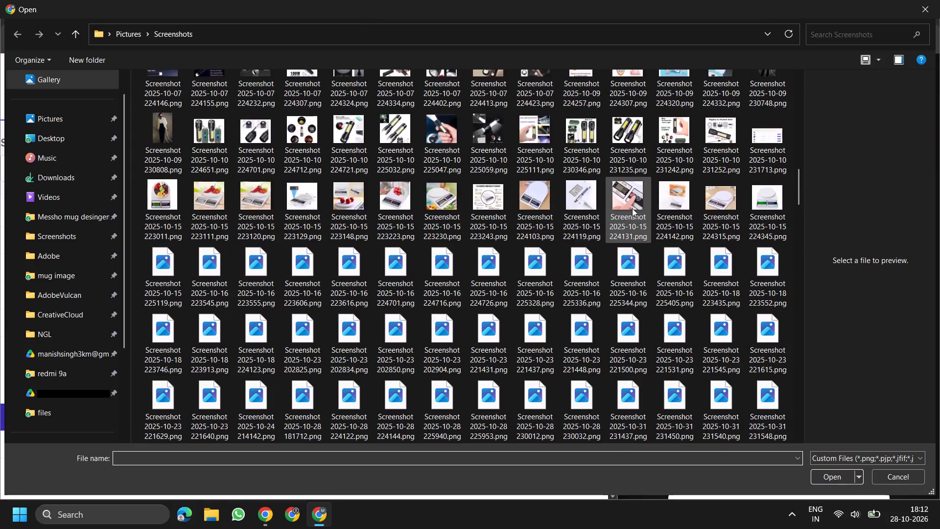
pyautogui.scroll(-20, 632, 208)
pyautogui.scroll(-1, 632, 208)
pyautogui.scroll(-5, 678, 337)
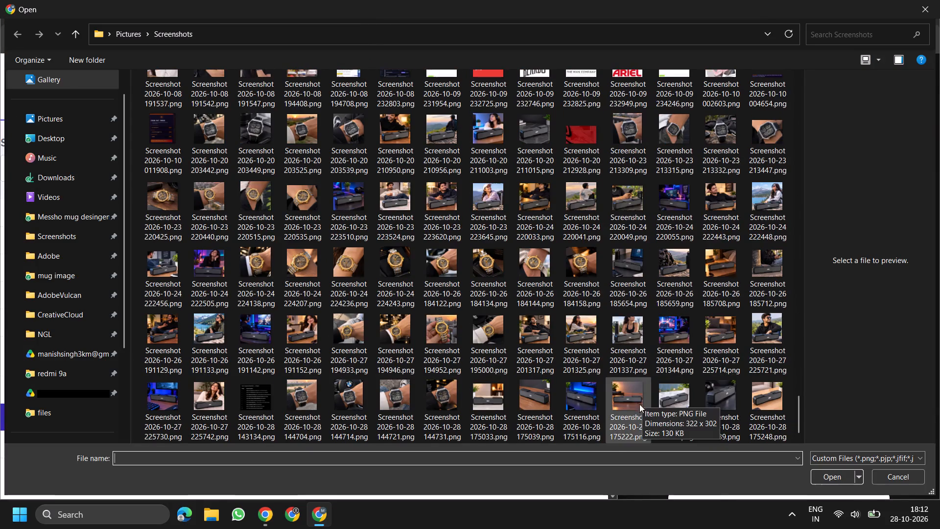
pyautogui.scroll(-2, 645, 404)
pyautogui.doubleClick(673, 404)
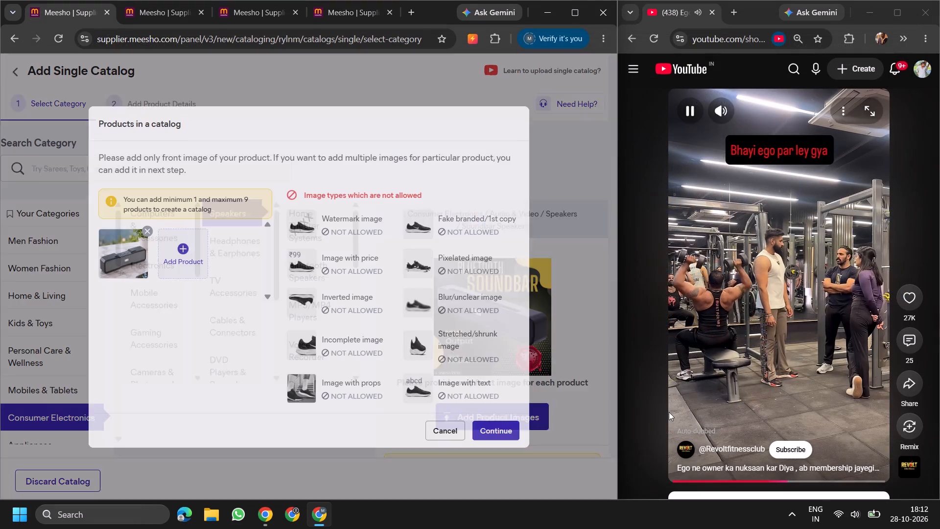
pyautogui.click(512, 433)
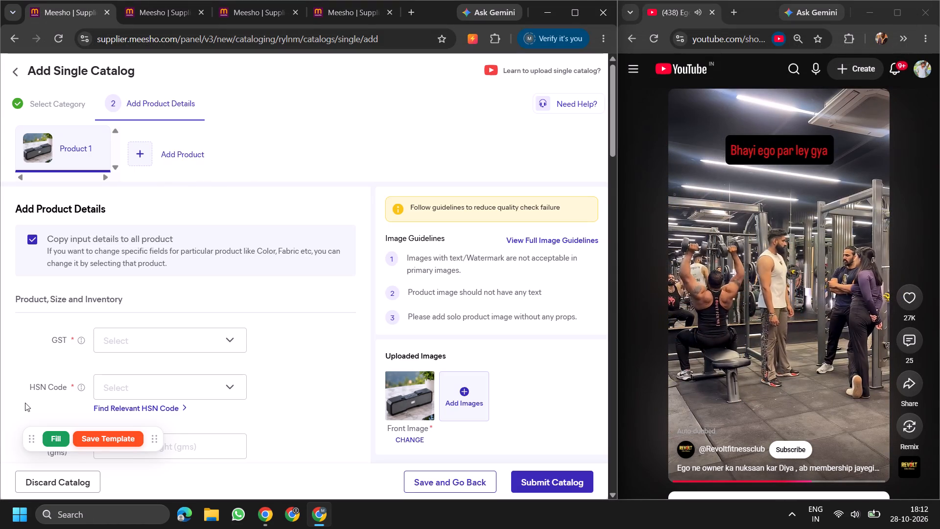
# Fill the product details from the Lisstify template "sanjay newsound bar 740".
pyautogui.click(51, 433)
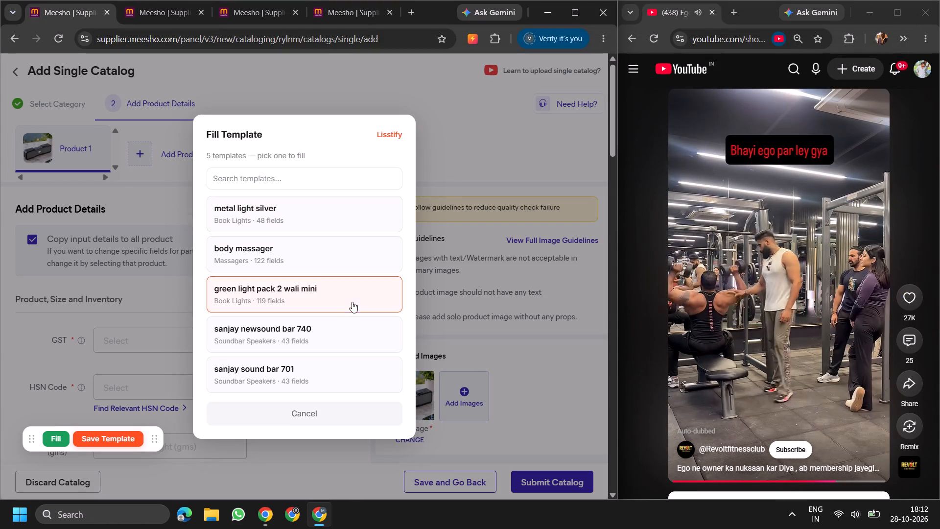
pyautogui.click(345, 329)
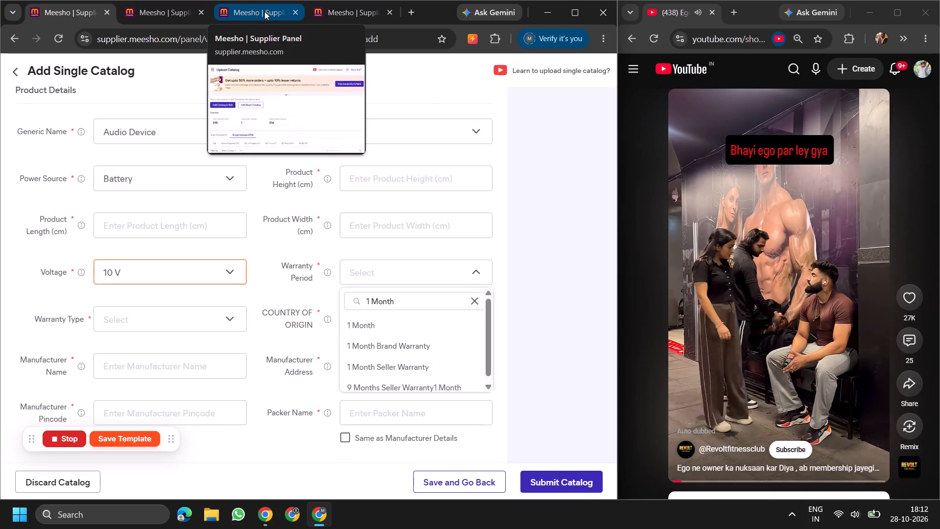
# Skip forward through three videos in the YouTube Shorts window while the template fills the catalog form.
pyautogui.scroll(-1, 903, 297)
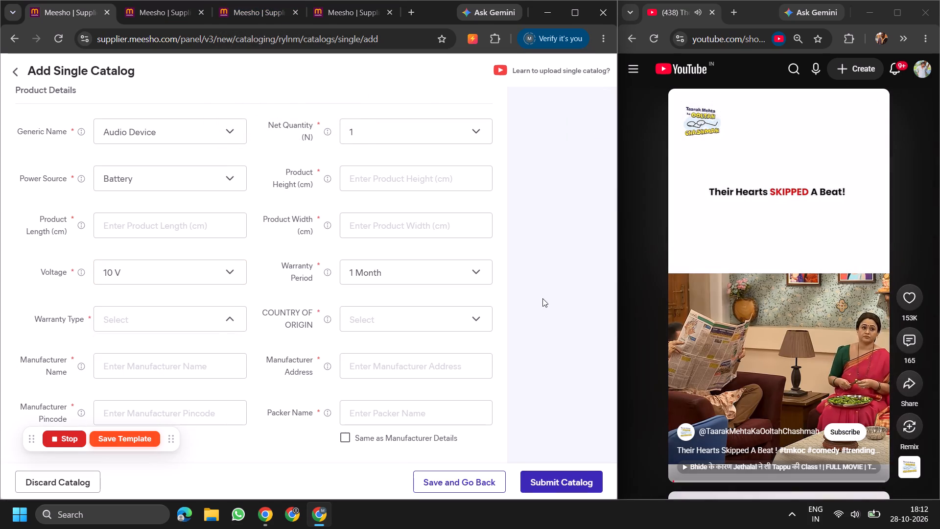
pyautogui.scroll(-1, 855, 271)
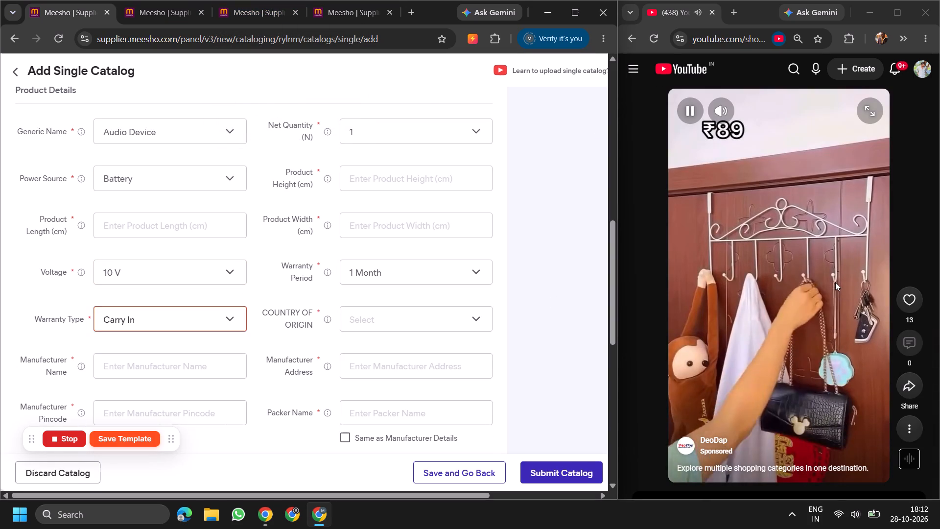
pyautogui.scroll(-1, 834, 281)
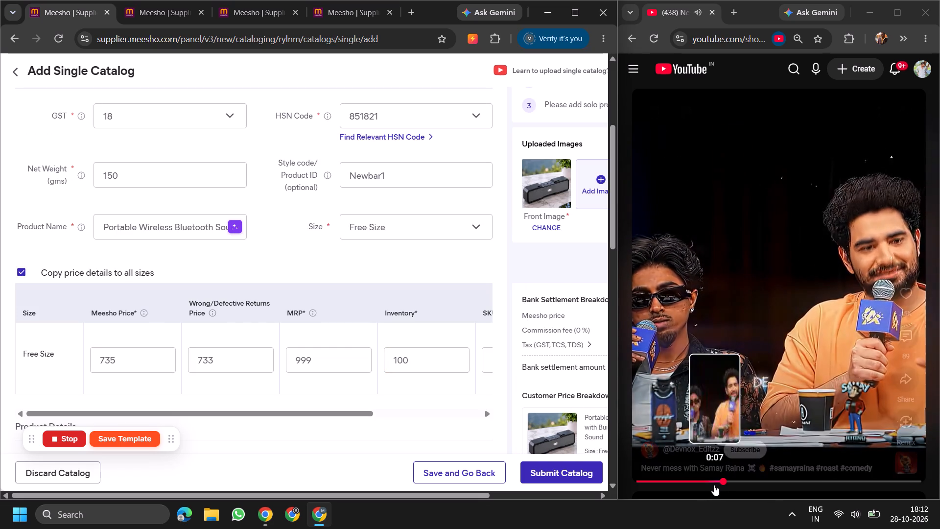
# Rewind the "Never mess with Samay Raina" short to an earlier point and watch it from there.
pyautogui.click(711, 480)
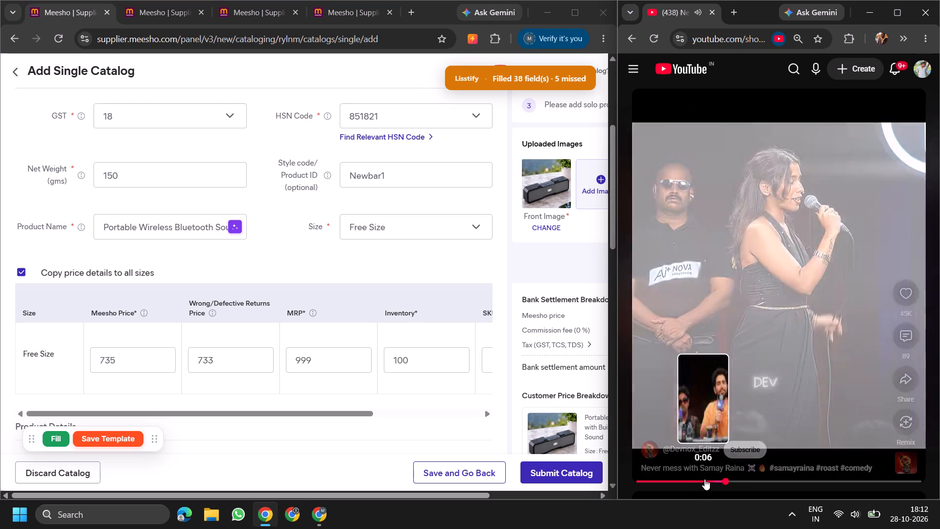
pyautogui.click(704, 479)
pyautogui.click(674, 489)
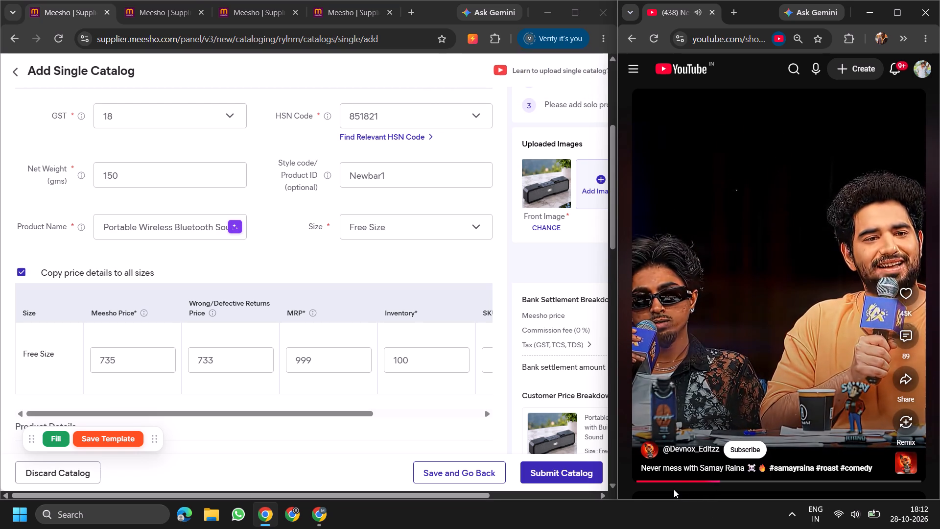
pyautogui.click(676, 481)
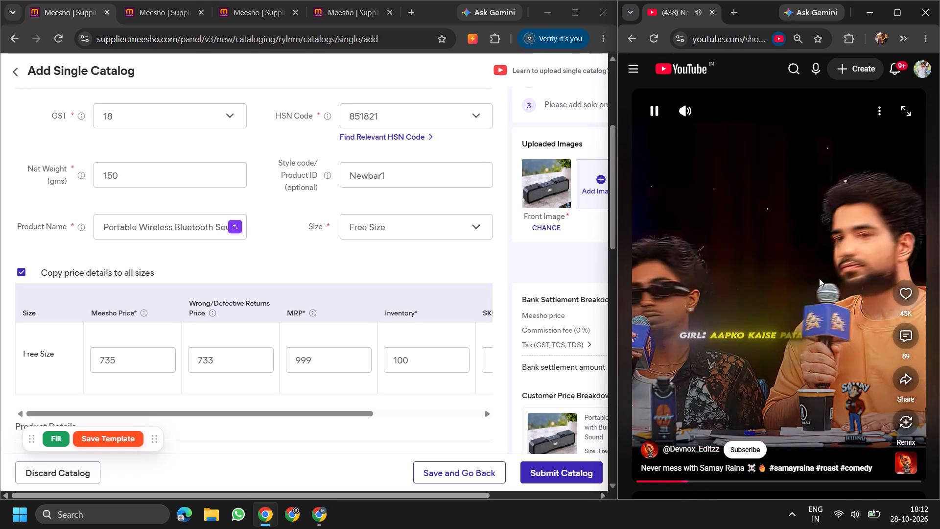
pyautogui.click(821, 278)
pyautogui.click(814, 285)
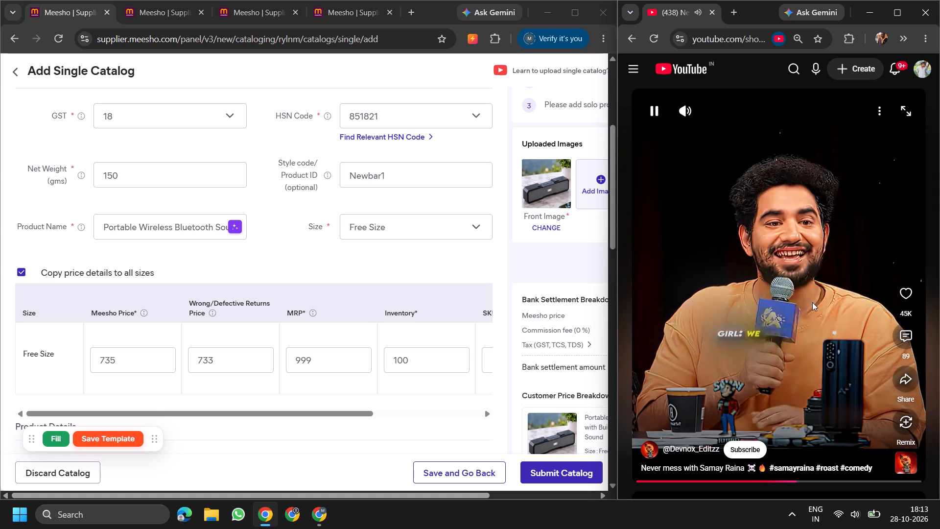
# Pause and resume the playing YouTube Short, and move on to the next one.
pyautogui.click(813, 303)
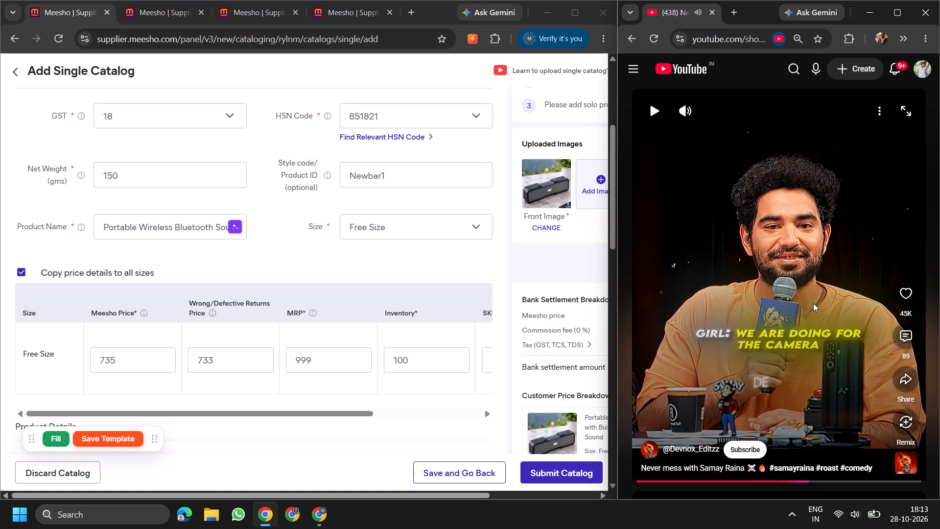
pyautogui.click(816, 309)
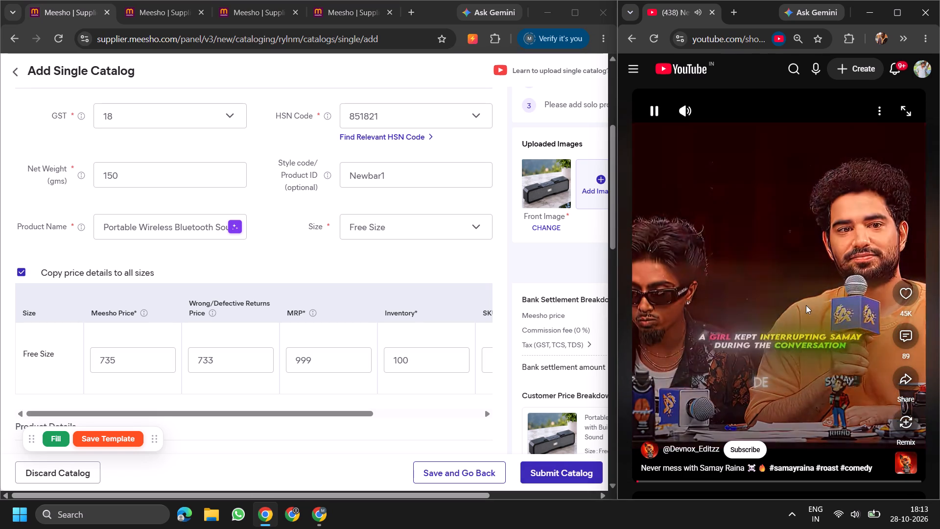
pyautogui.scroll(-1, 811, 235)
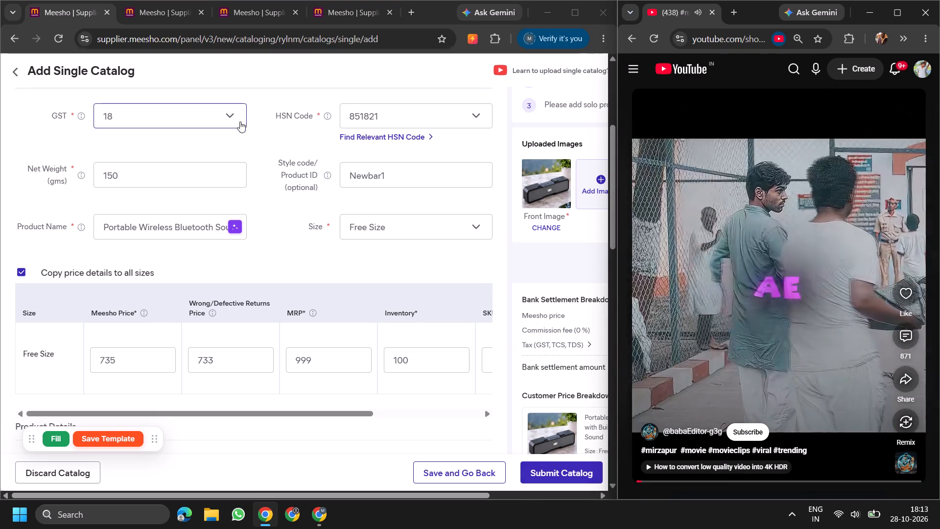
# Open the most recent soundbar catalog from the upload list in the fourth supplier tab to check its style ID and price.
pyautogui.click(441, 175)
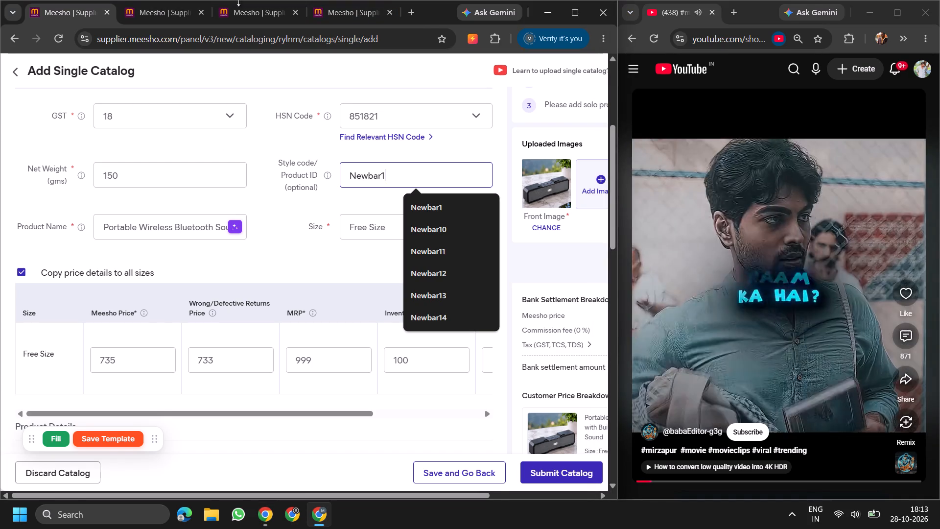
pyautogui.click(356, 14)
pyautogui.scroll(-3, 177, 315)
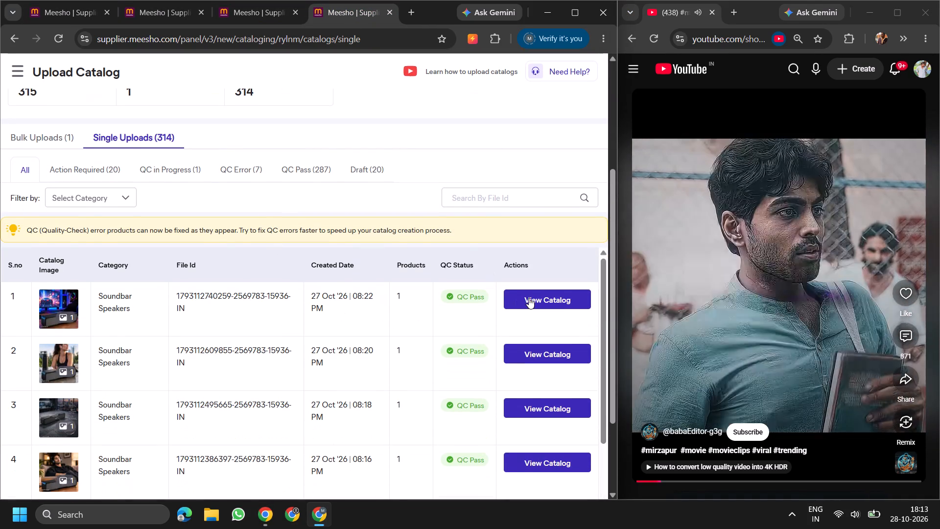
pyautogui.click(528, 299)
pyautogui.click(455, 299)
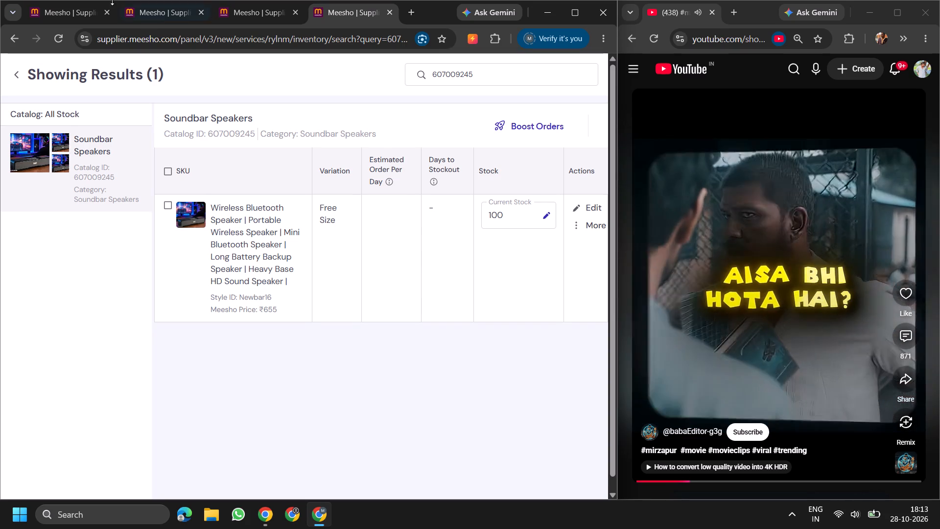
# Set the new catalog's style code to Newbar17 in the first supplier tab.
pyautogui.click(75, 12)
pyautogui.click(428, 182)
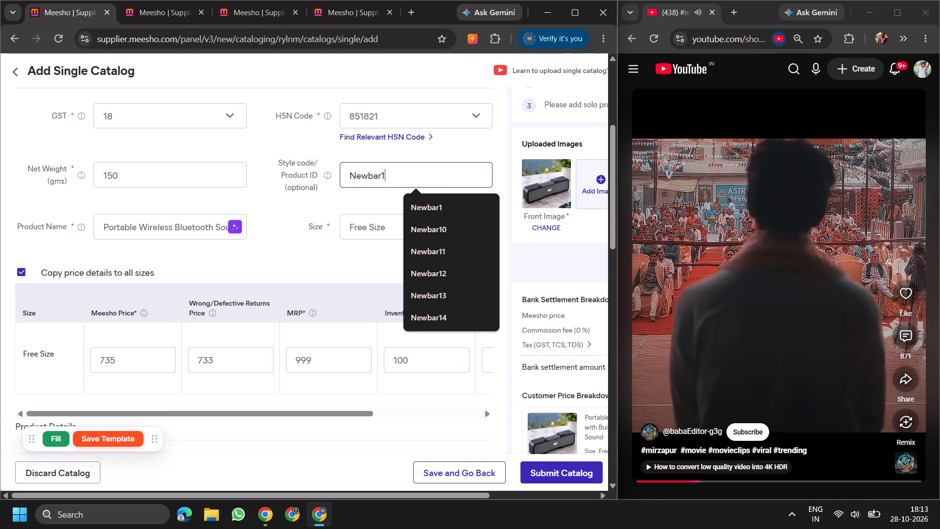
pyautogui.press('7')
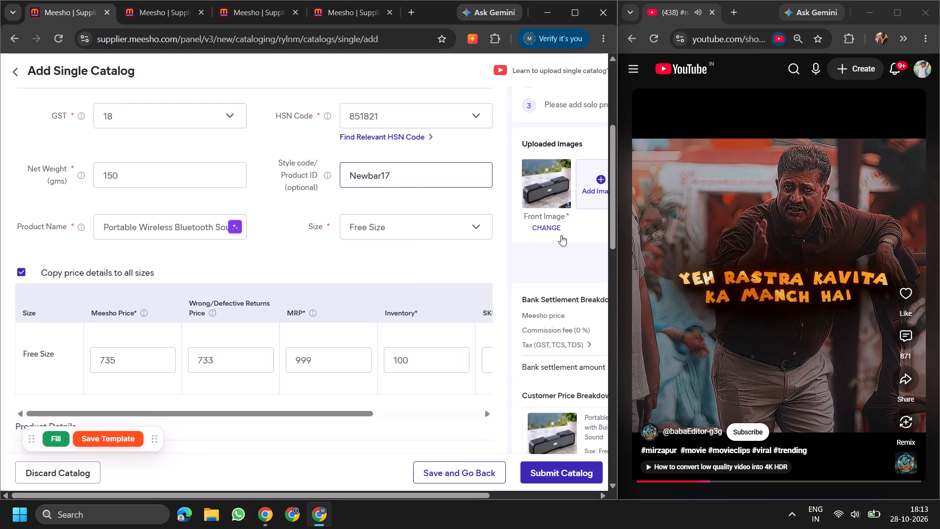
# Set the Free Size Meesho price to 655 and the wrong/defective returns price to 653.
pyautogui.click(112, 359)
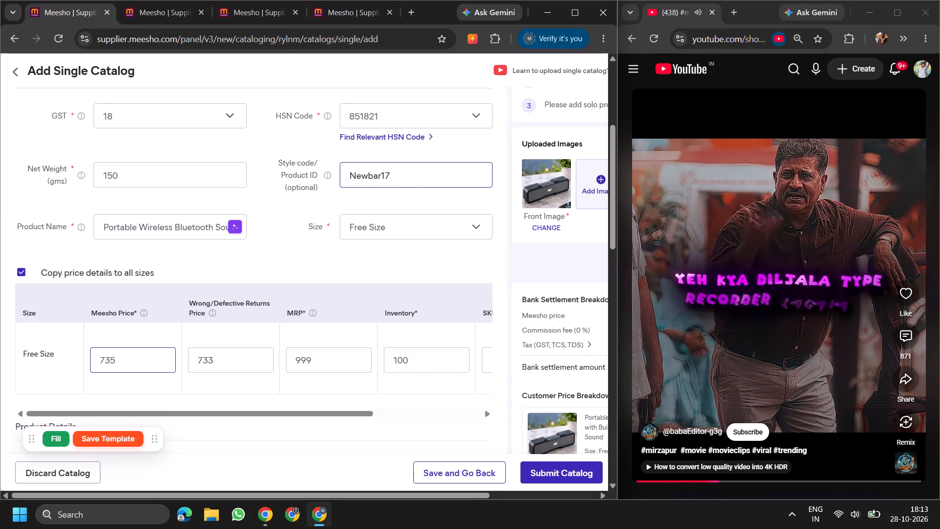
pyautogui.press('BackSpace')
pyautogui.press('BackSpace')
pyautogui.press('BackSpace')
pyautogui.press('BackSpace')
pyautogui.press('BackSpace')
pyautogui.press('BackSpace')
pyautogui.press('BackSpace')
pyautogui.press('BackSpace')
pyautogui.press('BackSpace')
pyautogui.press('BackSpace')
pyautogui.press('BackSpace')
pyautogui.press('BackSpace')
pyautogui.press('BackSpace')
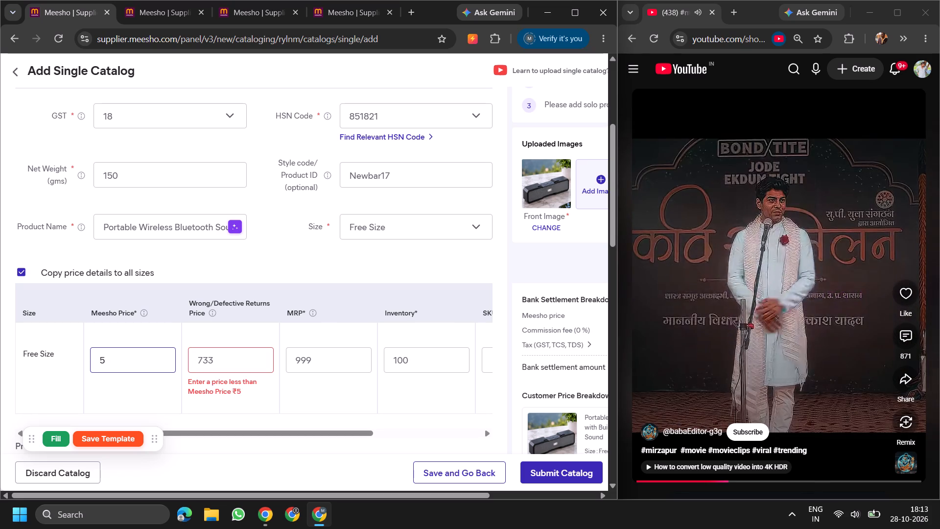
pyautogui.write('65')
pyautogui.click(204, 358)
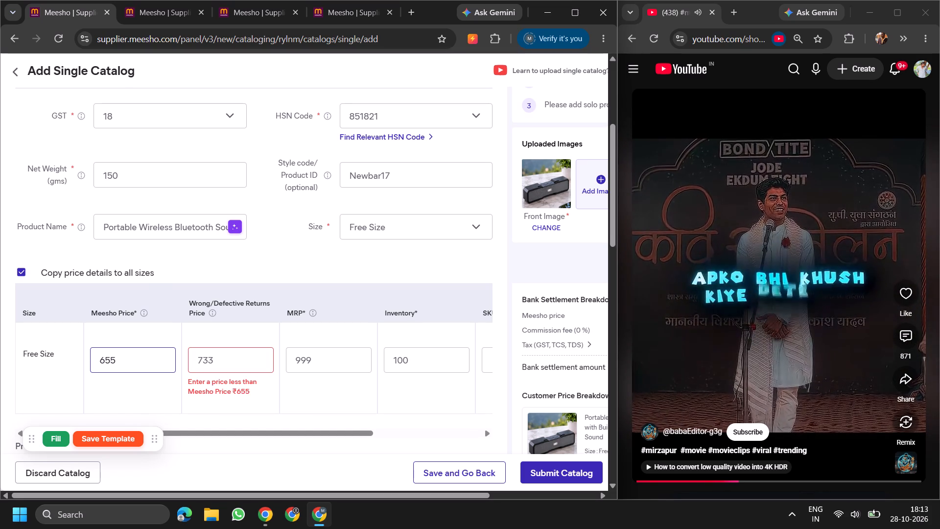
pyautogui.click(211, 359)
pyautogui.press('BackSpace')
pyautogui.press('5')
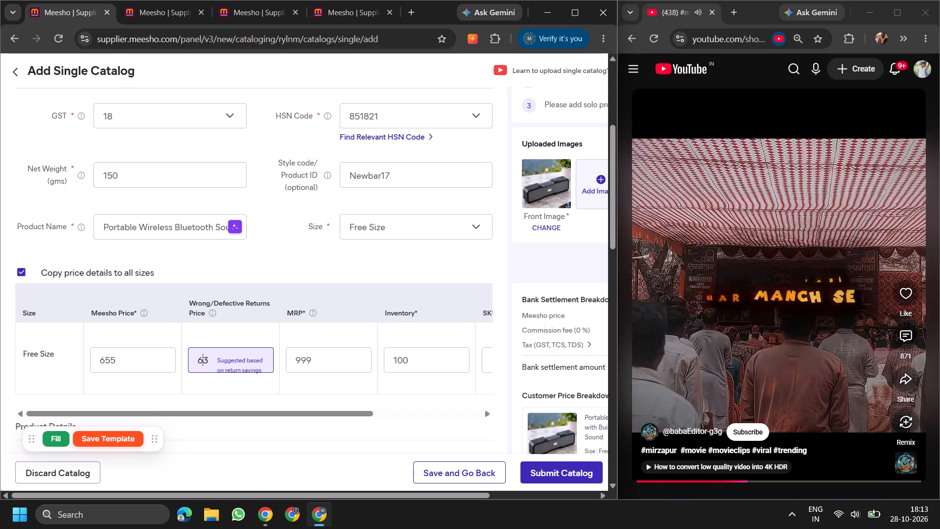
# Add three more product images: the "- Copy" Gemini_Generated_Image files beginning oqa2xs, vpchdj and x64tle.
pyautogui.click(593, 195)
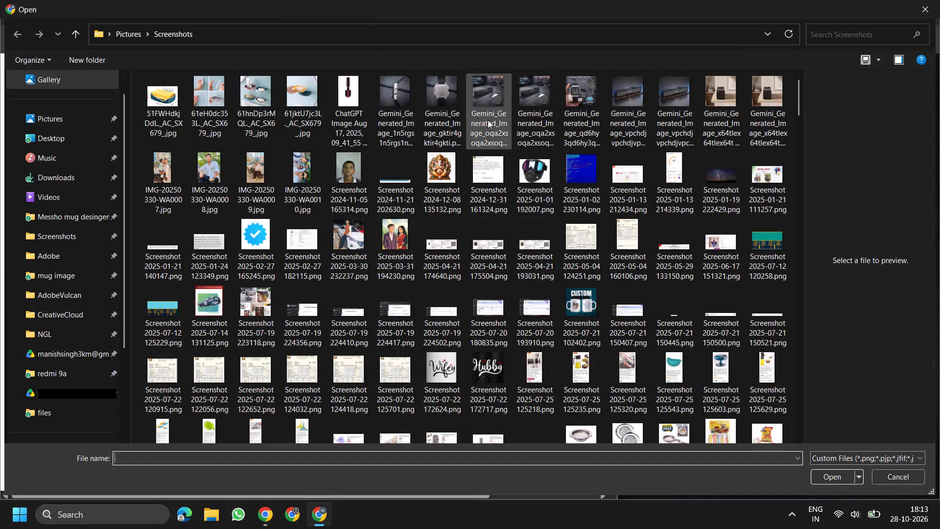
pyautogui.keyDown('ctrl'); pyautogui.click(487, 120); pyautogui.keyUp('ctrl')
pyautogui.keyDown('ctrl'); pyautogui.click(629, 132); pyautogui.keyUp('ctrl')
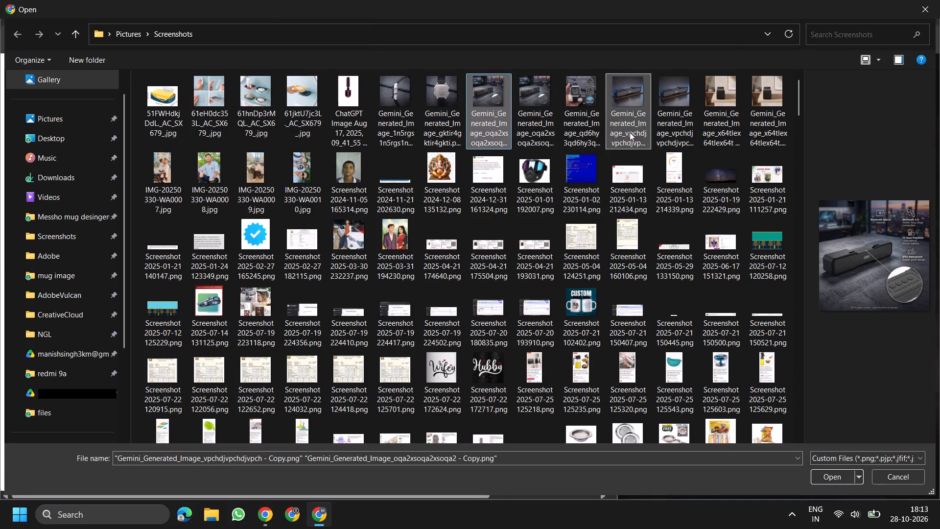
pyautogui.keyDown('ctrl'); pyautogui.click(723, 107); pyautogui.keyUp('ctrl')
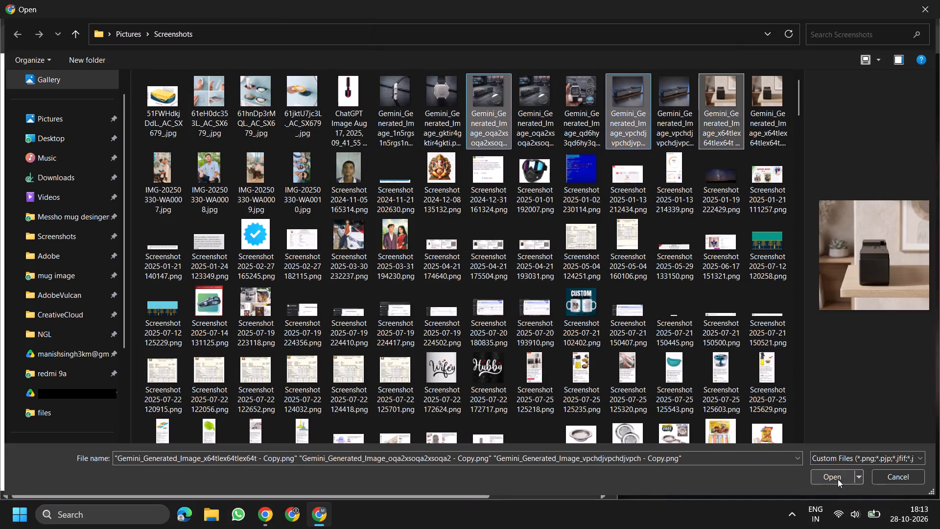
pyautogui.click(838, 479)
# Move on to the next video in the YouTube Shorts window.
pyautogui.scroll(-2, 785, 362)
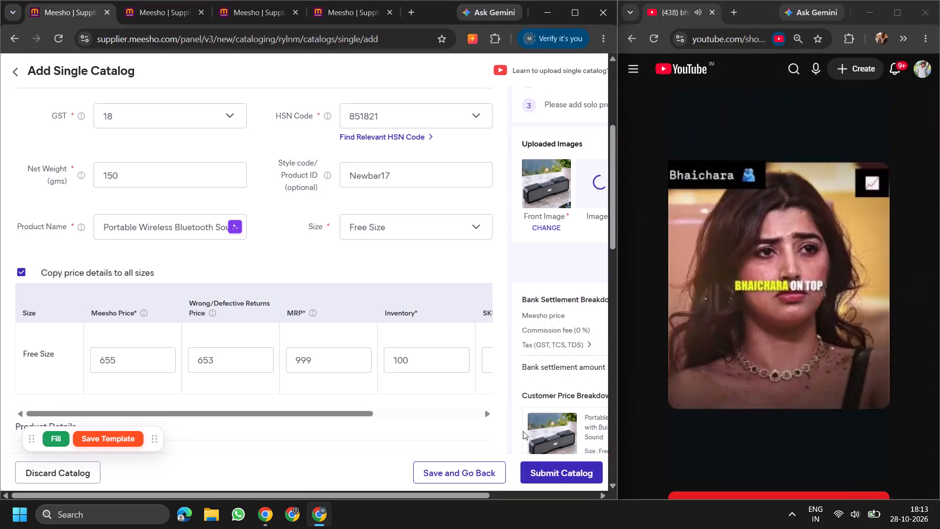
# Submit the Newbar17 catalog for quality check.
pyautogui.click(566, 472)
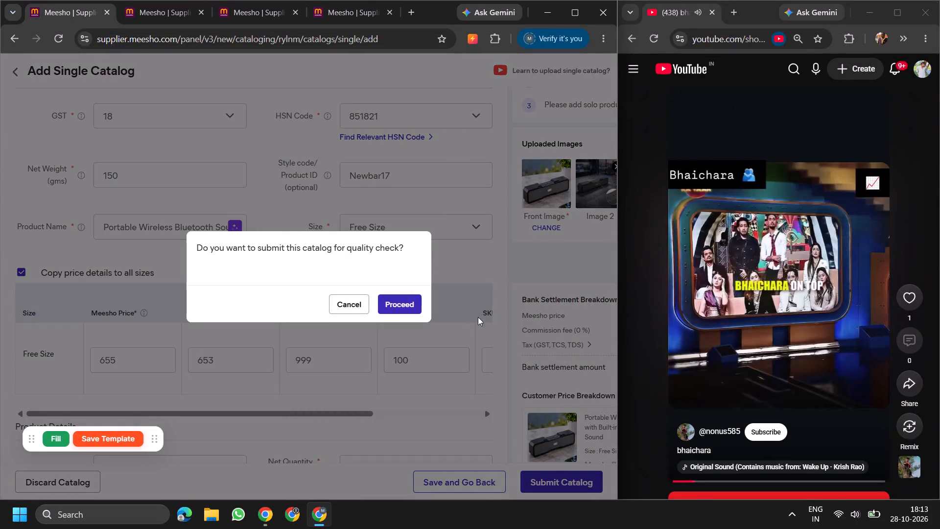
pyautogui.click(401, 310)
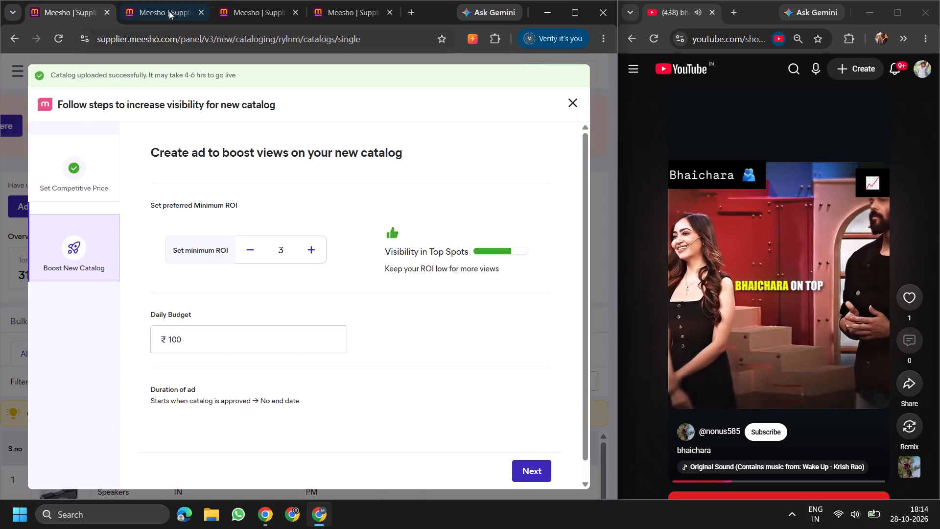
# In the second supplier tab, start a Soundbar Speakers catalog with Screenshot 2026-10-28 175239.png as the front image.
pyautogui.click(169, 10)
pyautogui.click(184, 226)
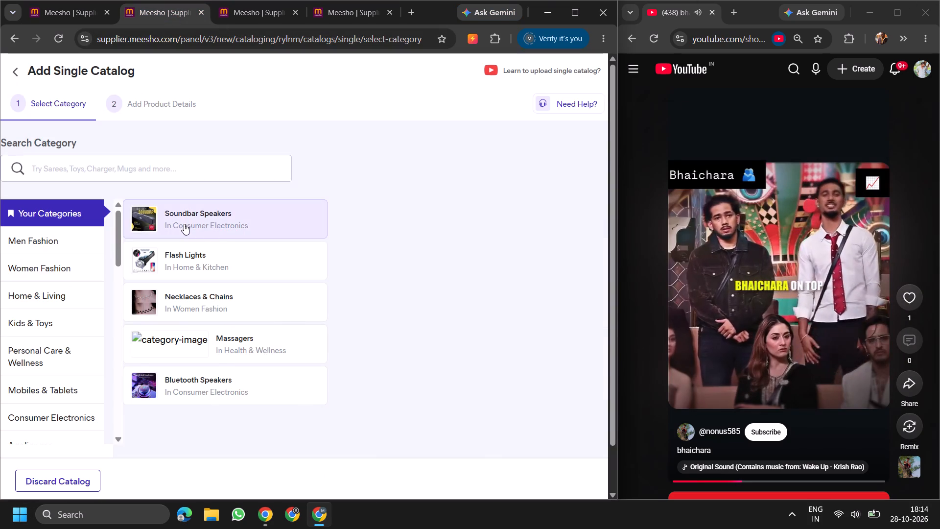
pyautogui.click(460, 424)
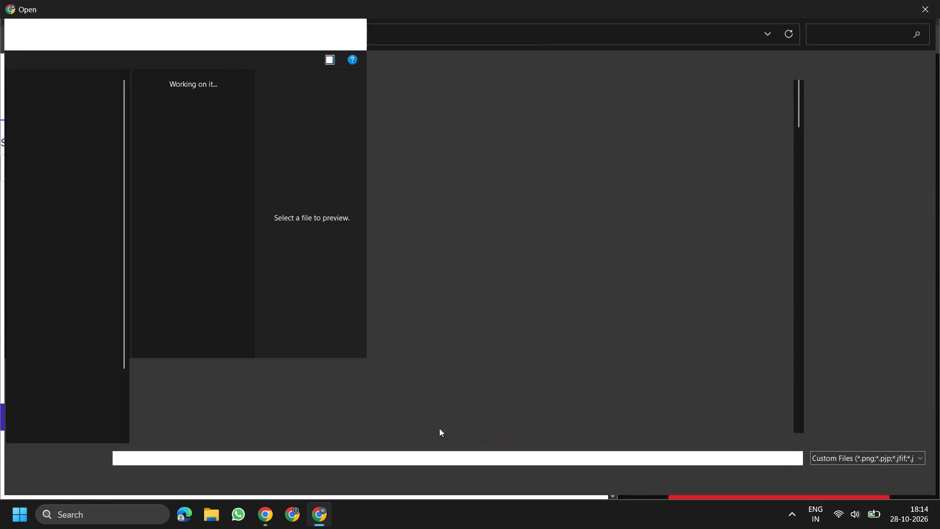
pyautogui.scroll(-20, 511, 213)
pyautogui.scroll(-3, 511, 213)
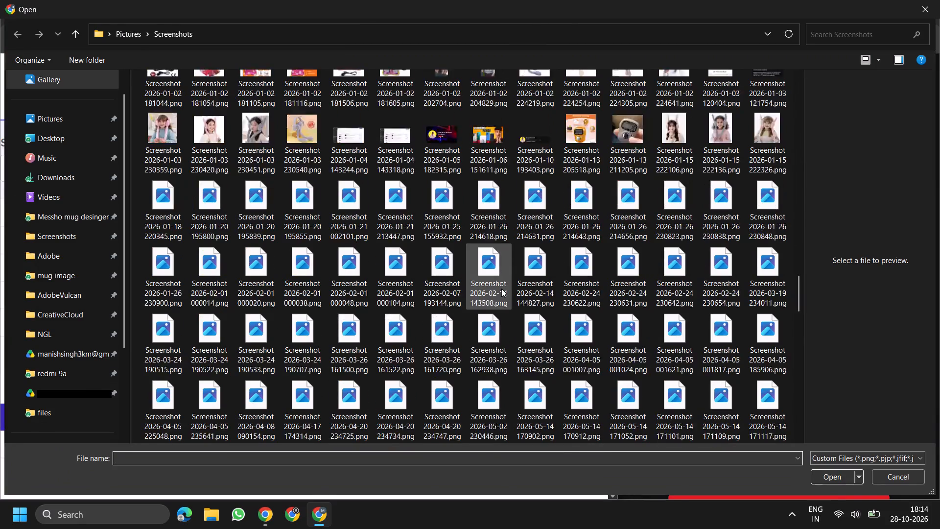
pyautogui.scroll(-18, 501, 289)
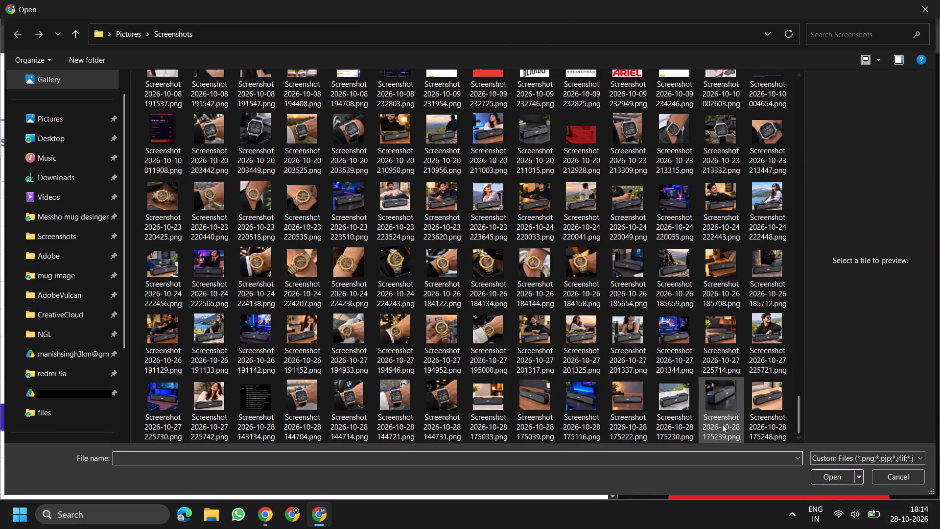
pyautogui.click(724, 424)
pyautogui.click(722, 421)
pyautogui.doubleClick(722, 421)
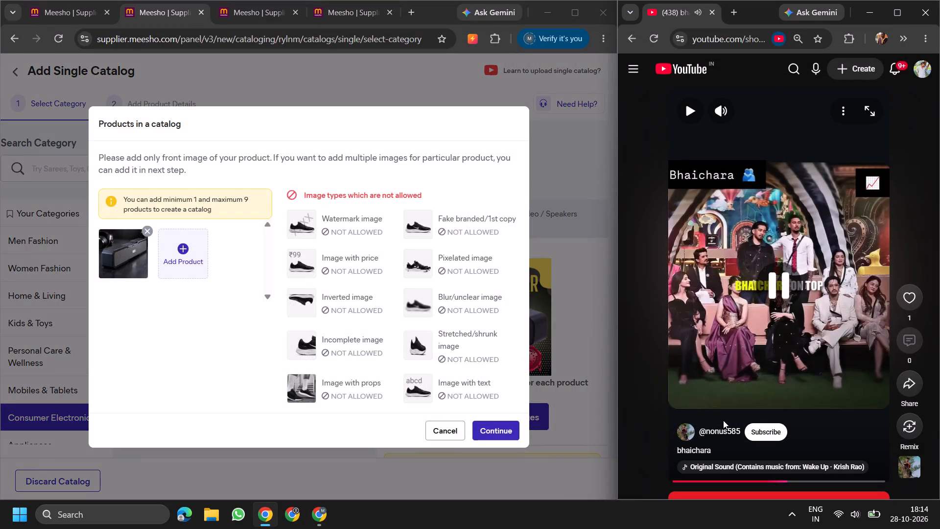
pyautogui.click(723, 420)
pyautogui.click(522, 431)
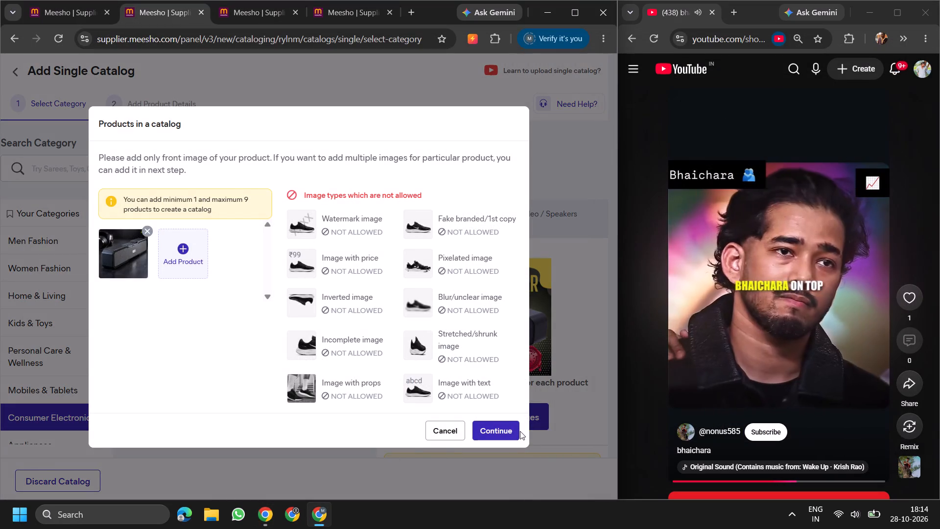
pyautogui.click(507, 434)
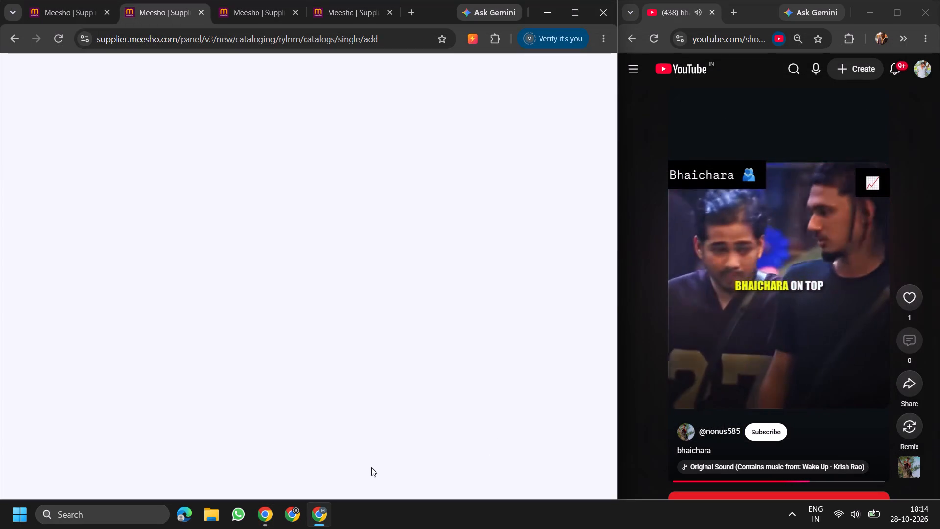
# Fill the product details from the "sanjay newsound bar 740" template.
pyautogui.click(53, 444)
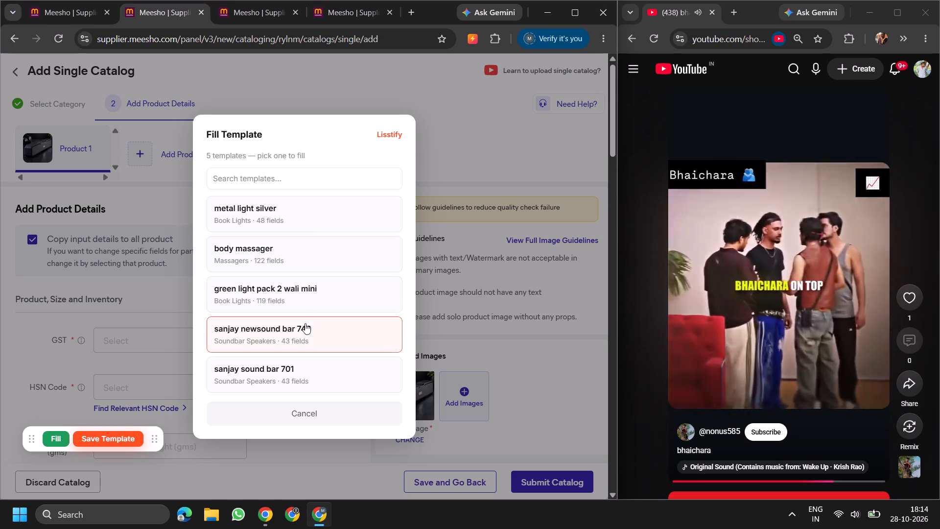
pyautogui.click(308, 325)
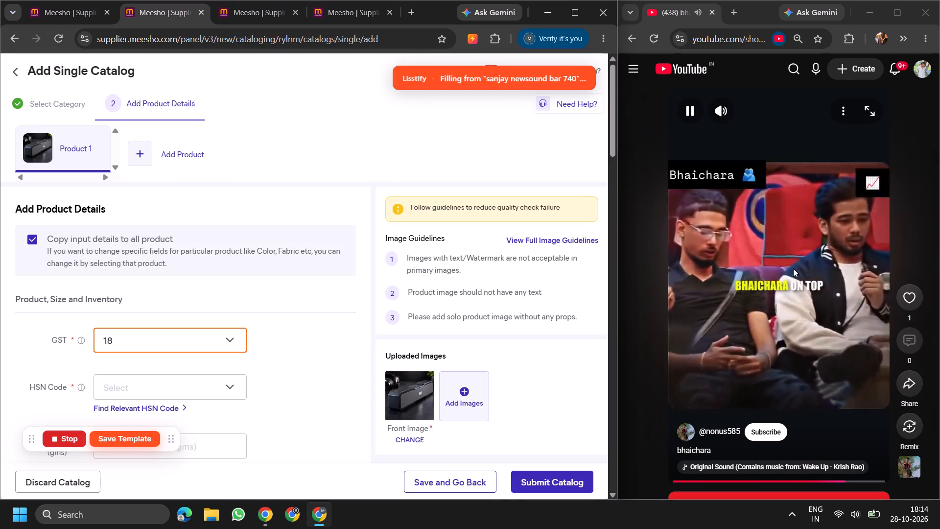
# Skip ahead through several videos in the YouTube Shorts window while the template fills the form.
pyautogui.scroll(-1, 790, 267)
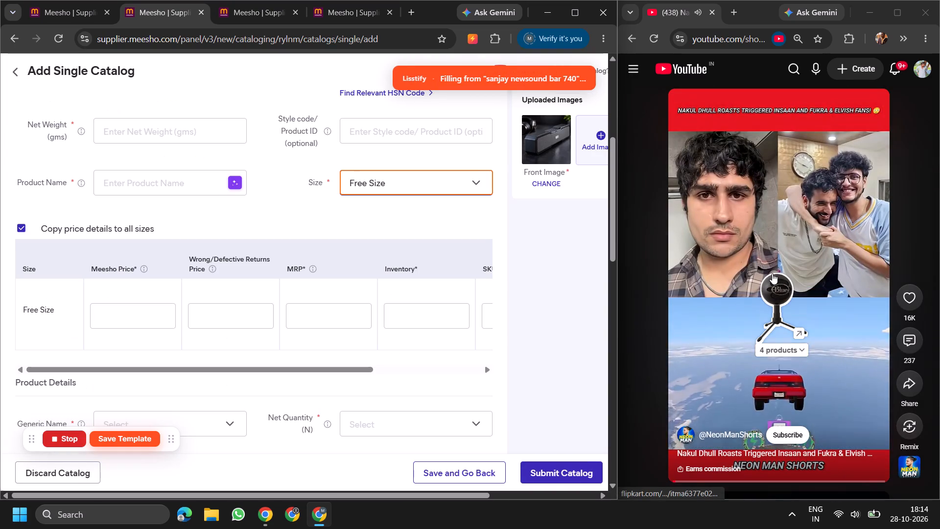
pyautogui.scroll(-1, 741, 299)
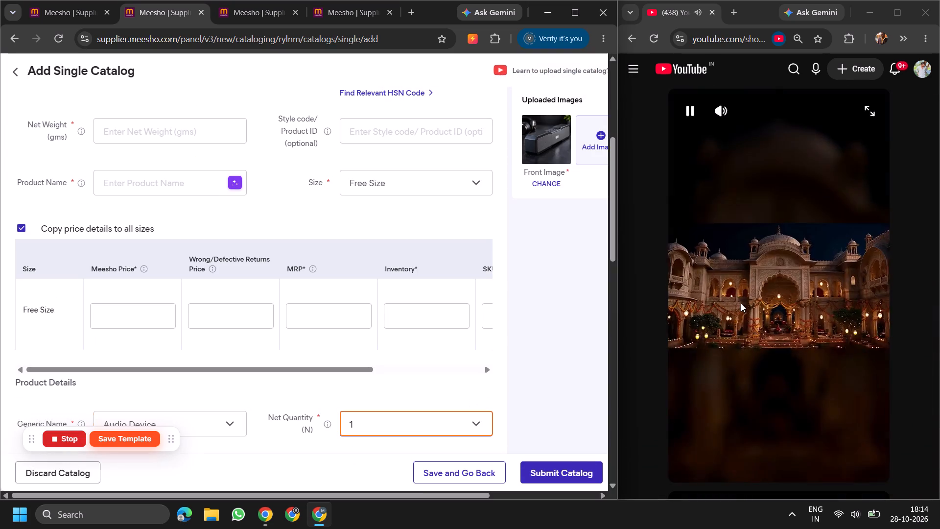
pyautogui.scroll(-2, 787, 248)
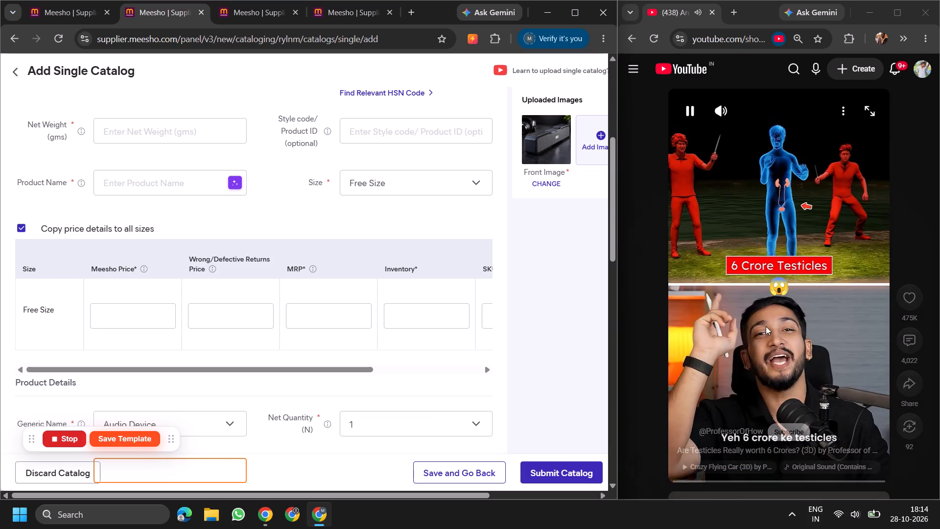
pyautogui.scroll(-2, 751, 343)
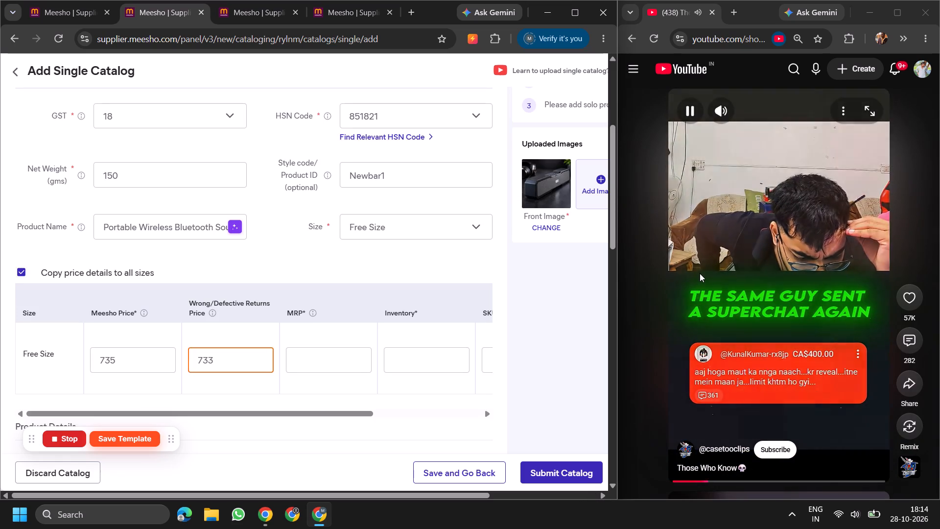
pyautogui.scroll(-2, 700, 273)
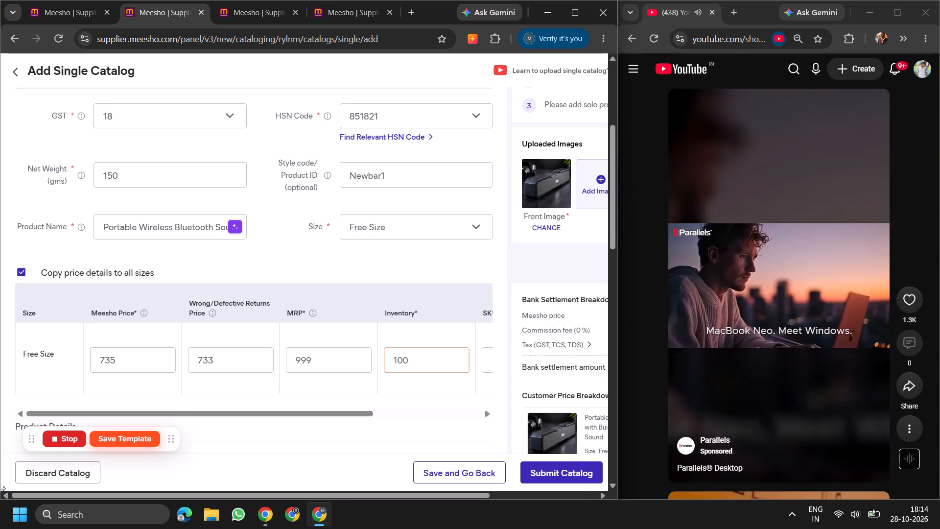
# Change the style code/product ID of the soundbar listing to Newbar18.
pyautogui.click(411, 168)
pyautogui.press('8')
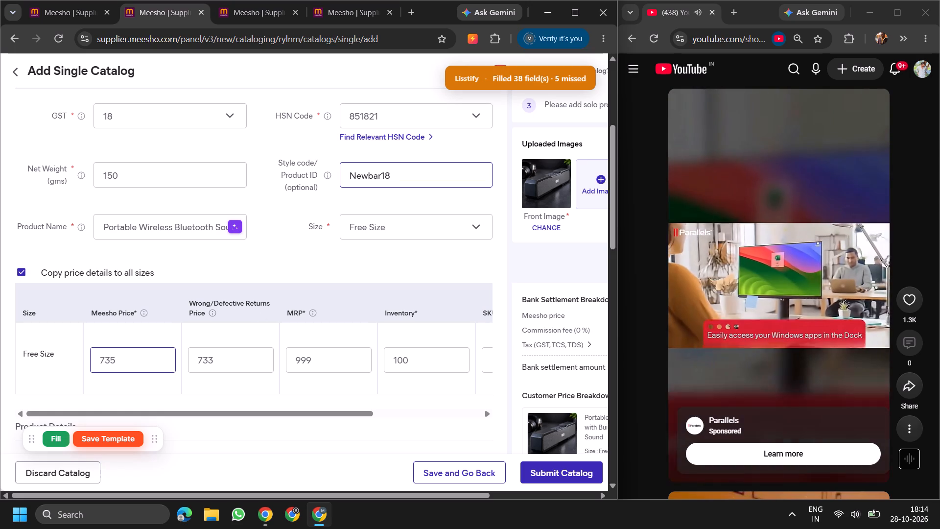
# Set the Free Size row's Meesho price to 655 and its wrong/defective returns price to 653.
pyautogui.click(118, 355)
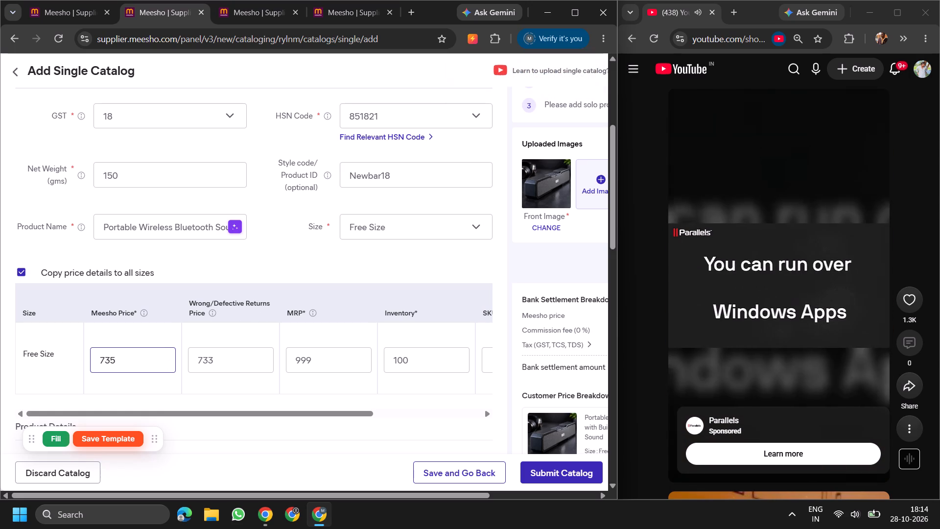
pyautogui.press('BackSpace')
pyautogui.press('BackSpace')
pyautogui.press('BackSpace')
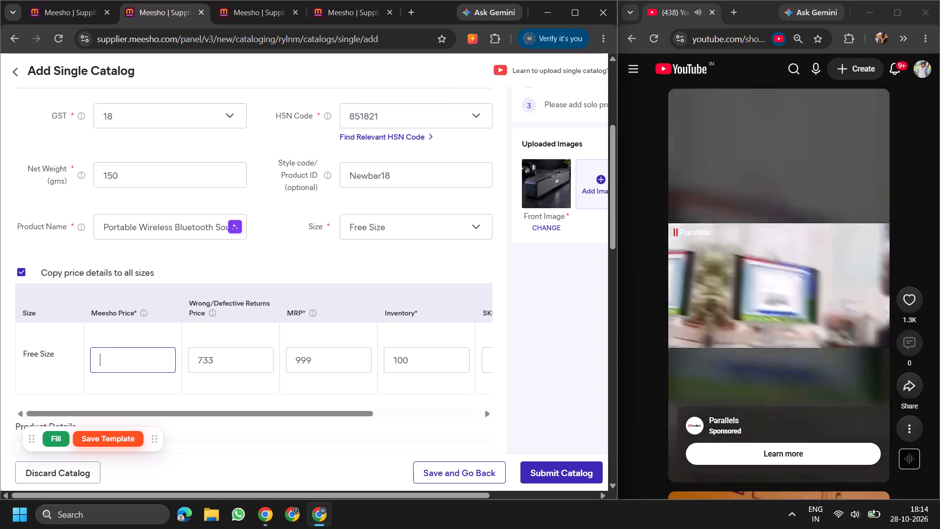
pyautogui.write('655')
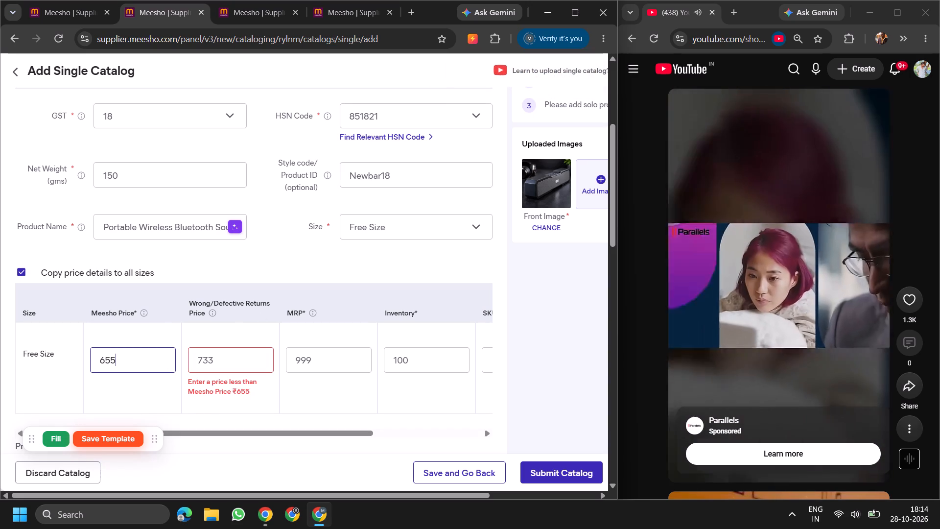
pyautogui.click(206, 358)
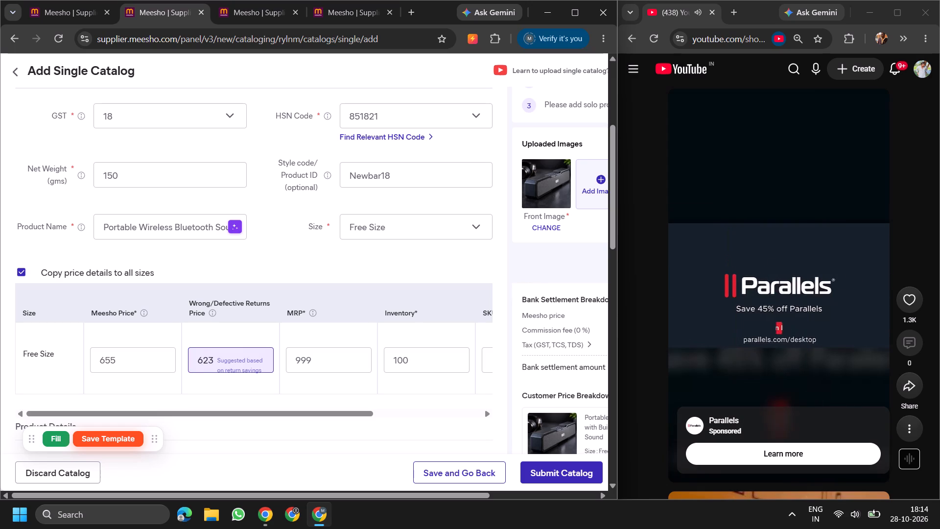
pyautogui.press('BackSpace')
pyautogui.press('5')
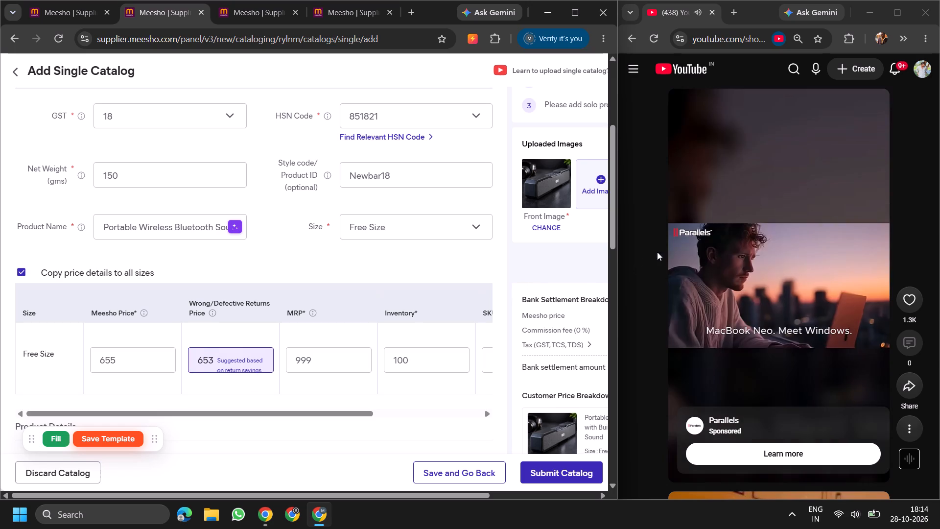
# Add three more product images from Screenshots: the first Gemini_Generated_Image files of the oqa2xs, vpchdj and x64tle pairs.
pyautogui.scroll(-2, 665, 254)
pyautogui.click(586, 165)
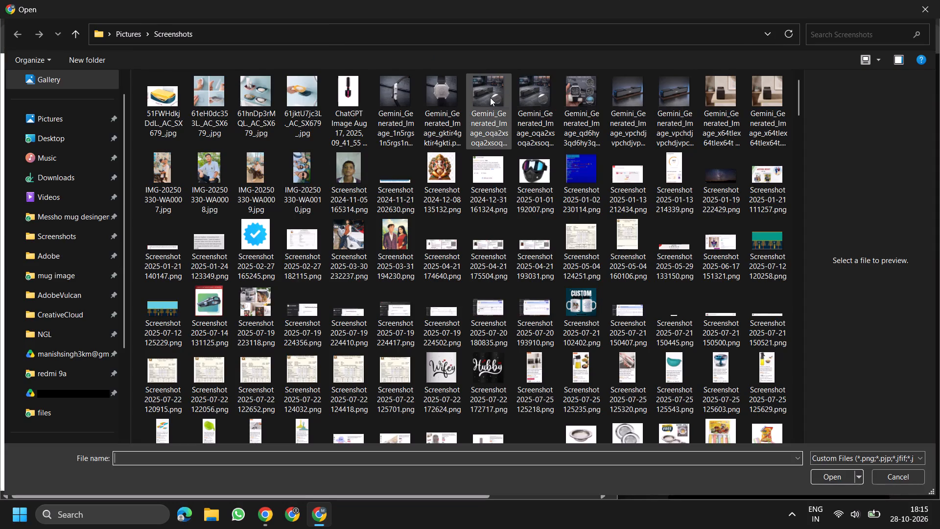
pyautogui.keyDown('ctrl'); pyautogui.click(490, 97); pyautogui.keyUp('ctrl')
pyautogui.keyDown('ctrl'); pyautogui.click(644, 110); pyautogui.keyUp('ctrl')
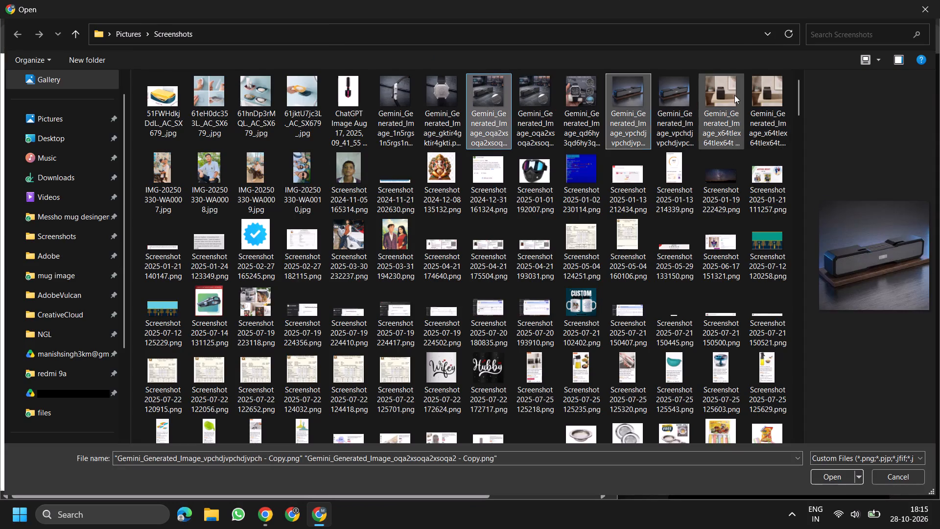
pyautogui.keyDown('ctrl'); pyautogui.click(734, 95); pyautogui.keyUp('ctrl')
pyautogui.click(847, 487)
pyautogui.click(837, 469)
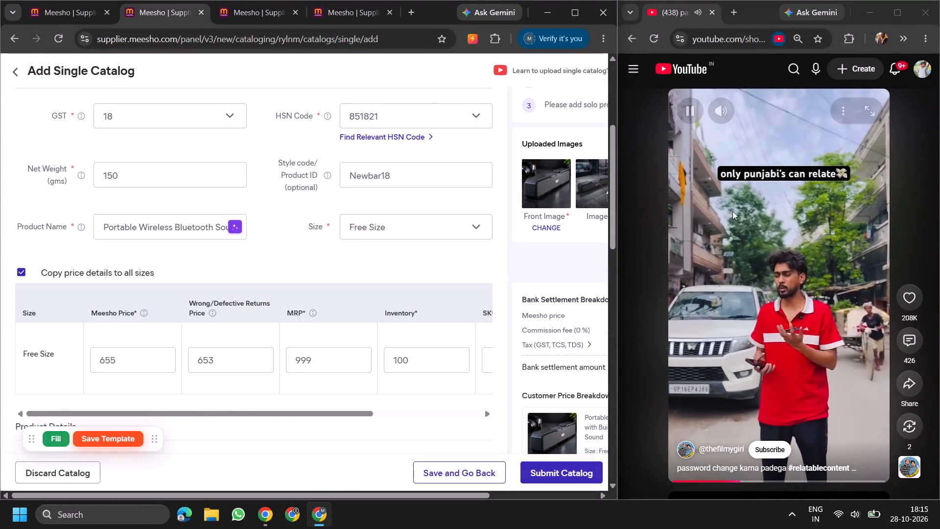
# Browse further videos in the YouTube Shorts window.
pyautogui.scroll(-1, 903, 324)
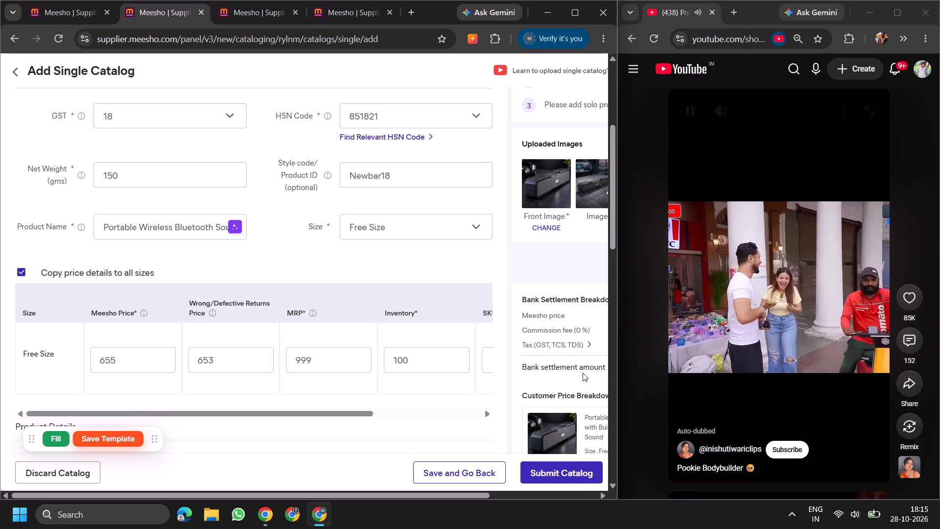
pyautogui.scroll(-2, 581, 372)
pyautogui.scroll(2, 558, 388)
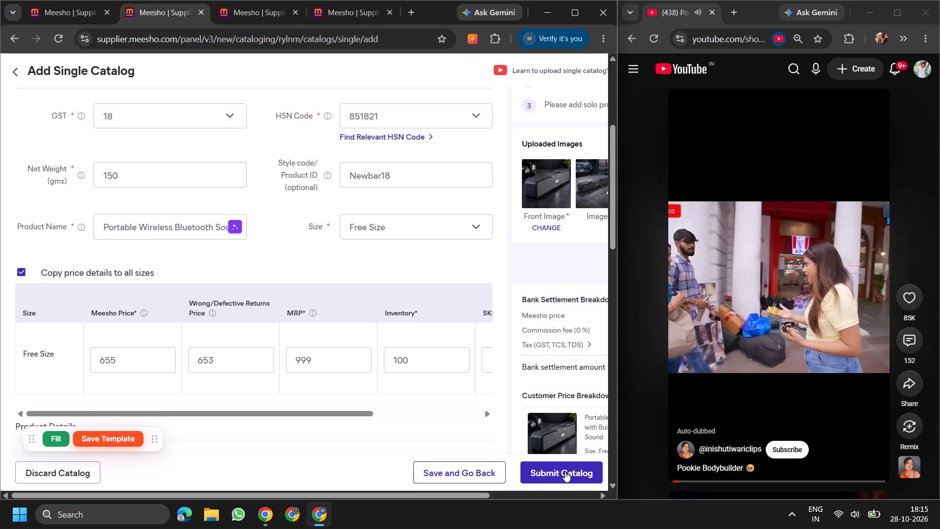
# Submit the Newbar18 catalog for quality check.
pyautogui.click(564, 473)
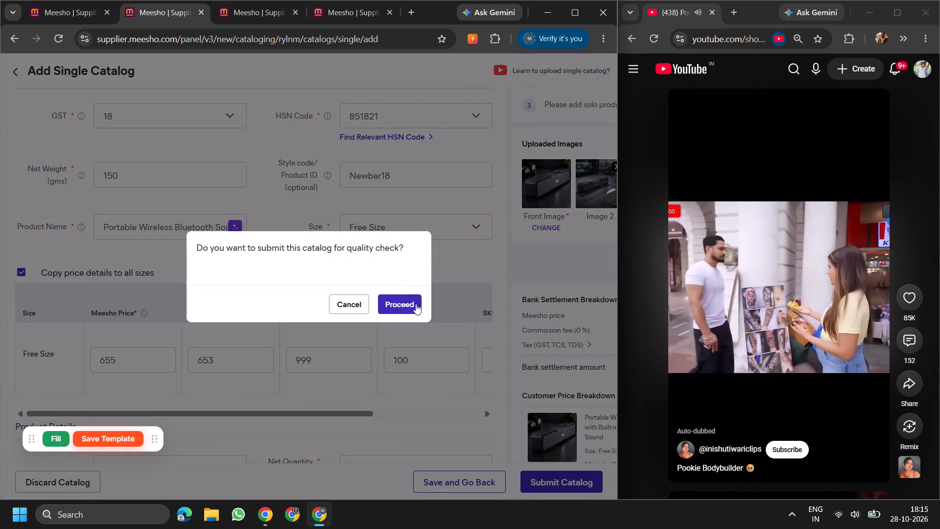
# Confirm submitting the Newbar18 catalog for quality check.
pyautogui.click(415, 307)
# Move on to the next video in the YouTube Shorts window.
pyautogui.scroll(-2, 758, 296)
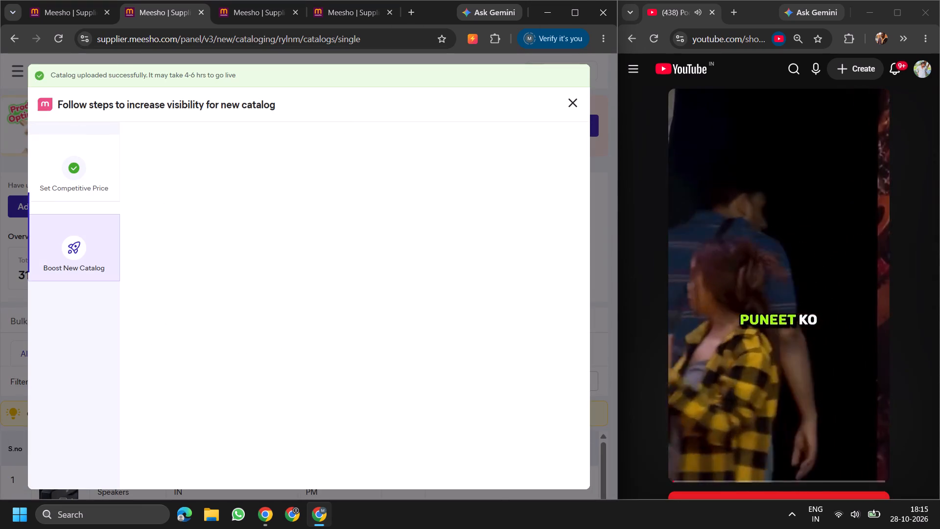
# In the third supplier tab, add a single Soundbar Speakers catalog with Screenshot 2026-10-28 175248.png as the front image.
pyautogui.click(269, 12)
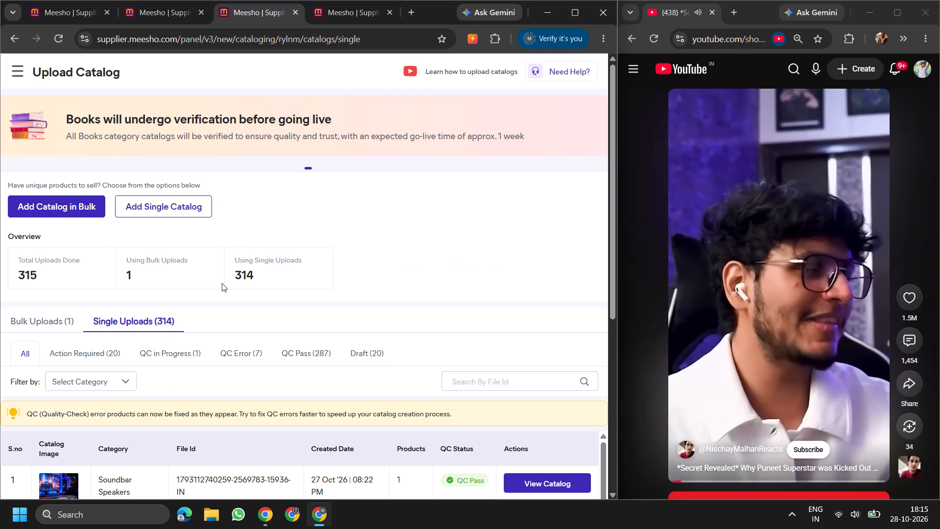
pyautogui.click(175, 193)
pyautogui.click(177, 202)
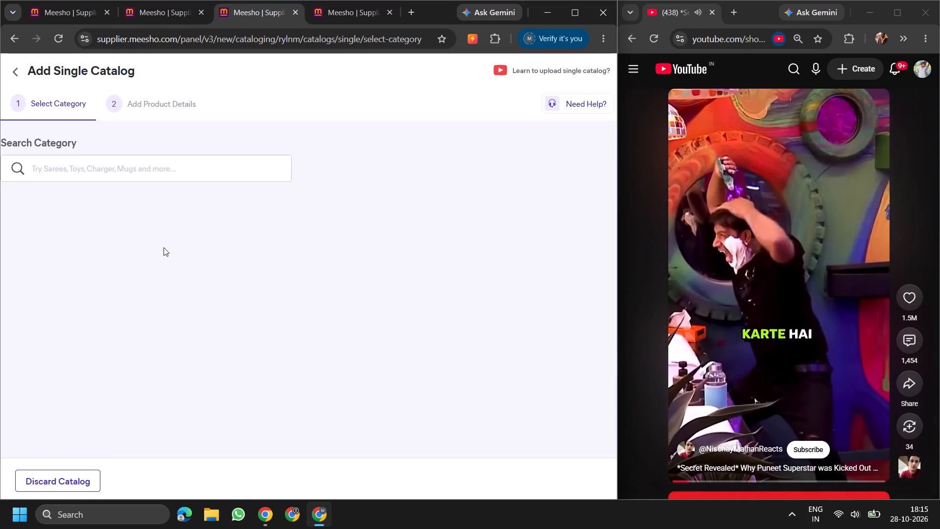
pyautogui.click(176, 220)
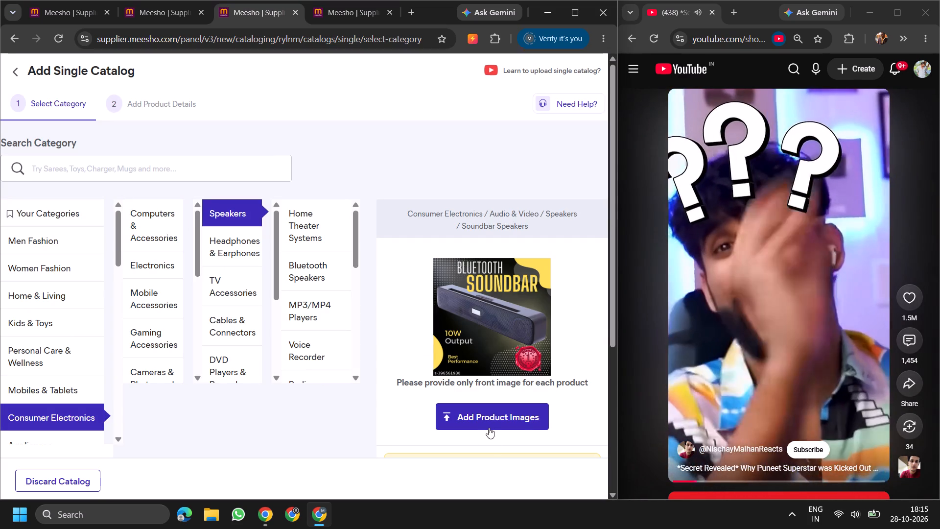
pyautogui.click(488, 428)
pyautogui.scroll(-7, 328, 333)
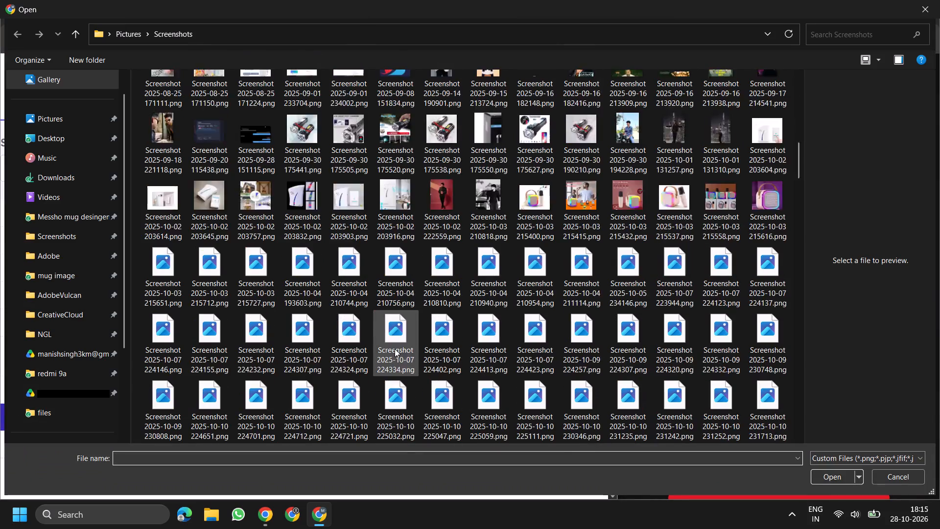
pyautogui.scroll(-17, 395, 349)
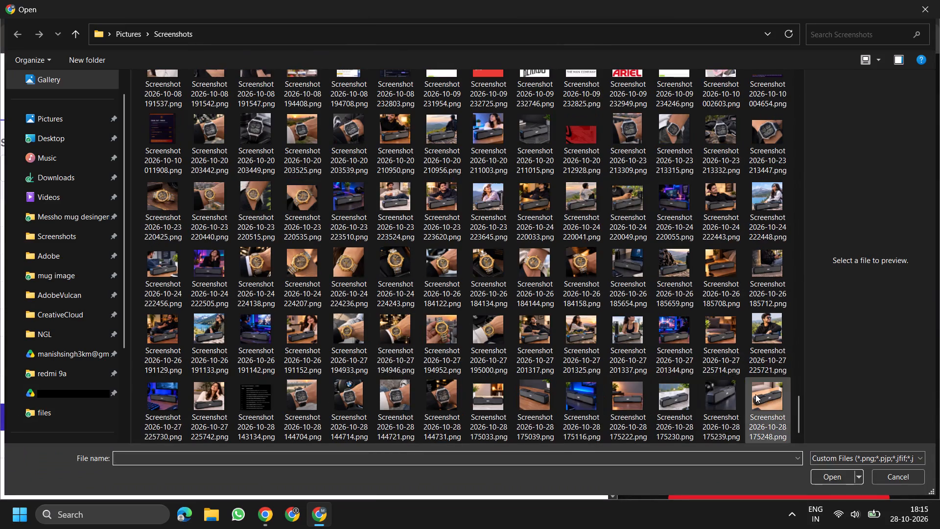
pyautogui.doubleClick(755, 394)
pyautogui.click(498, 431)
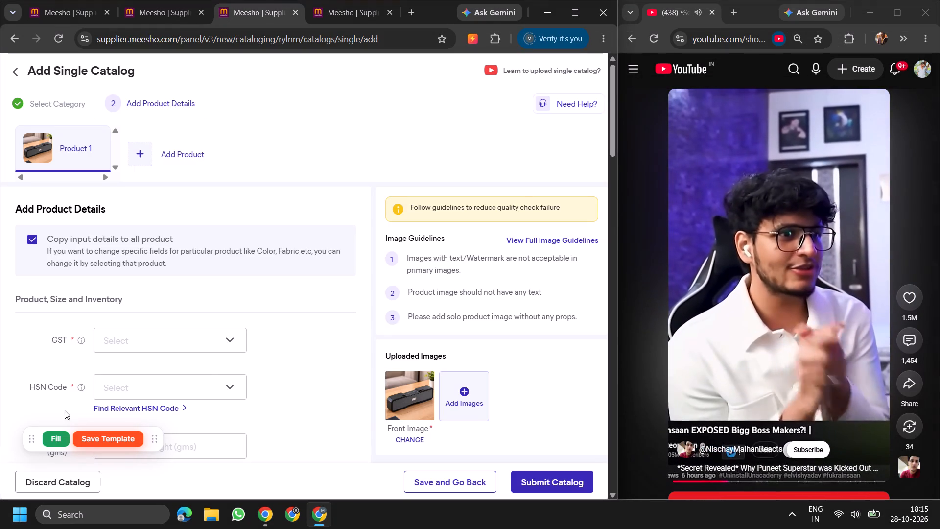
# Fill the new catalog's product details from the "sanjay newsound bar 740" template.
pyautogui.click(47, 440)
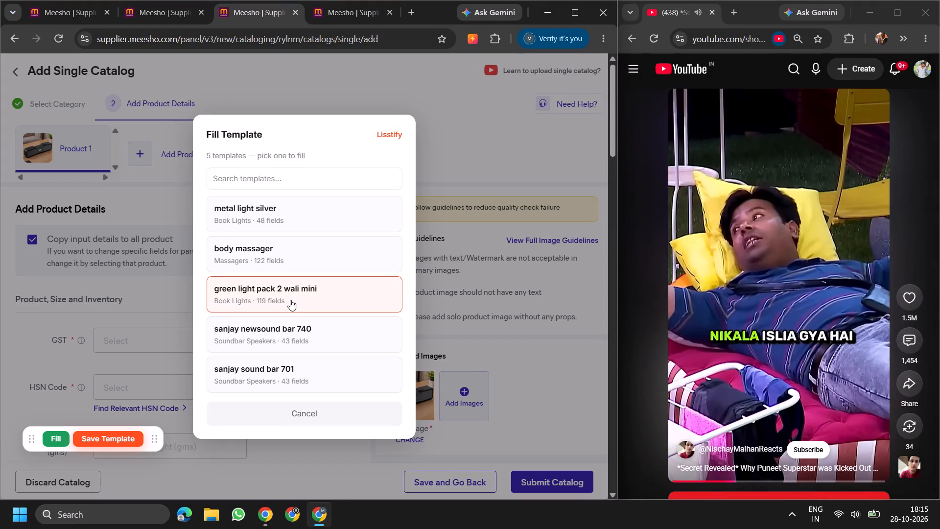
pyautogui.click(298, 329)
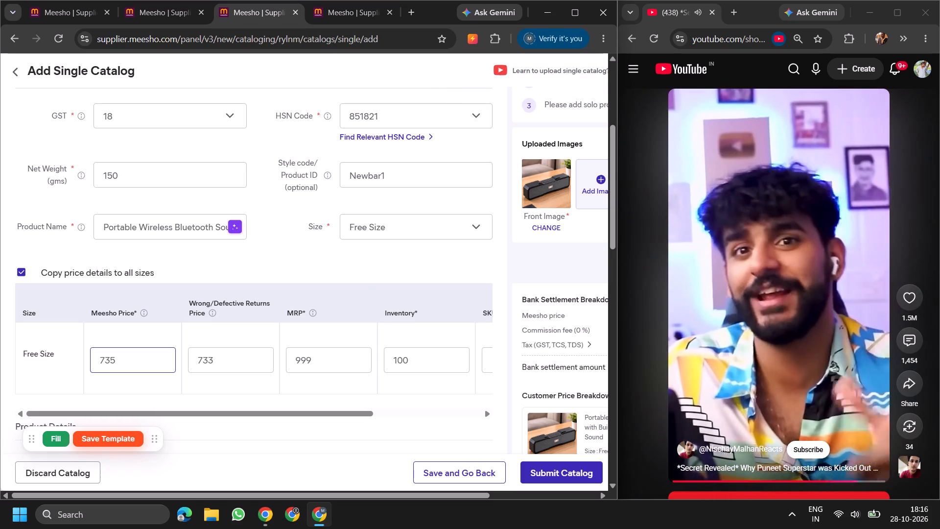
# Set the Free Size Meesho price to 655 and the wrong/defective returns price to 653.
pyautogui.click(110, 358)
pyautogui.press('BackSpace')
pyautogui.press('BackSpace')
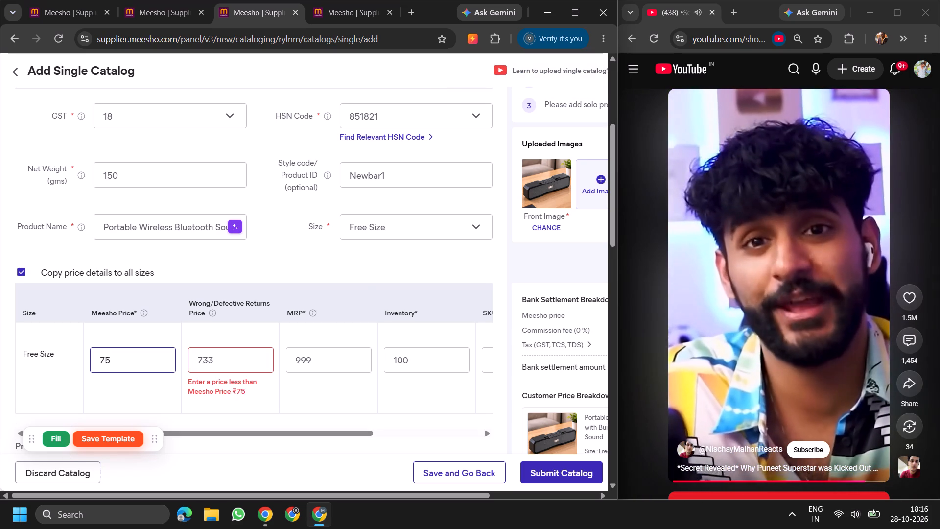
pyautogui.write('65')
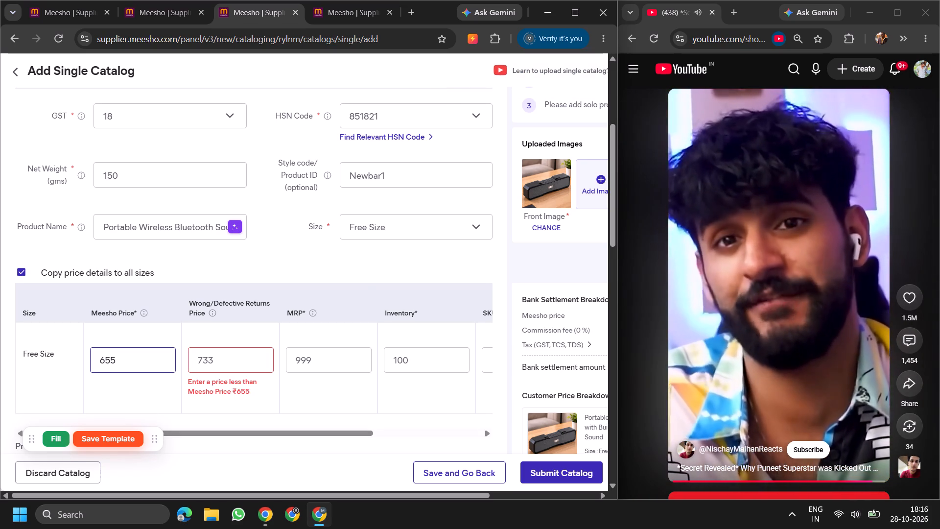
pyautogui.click(210, 361)
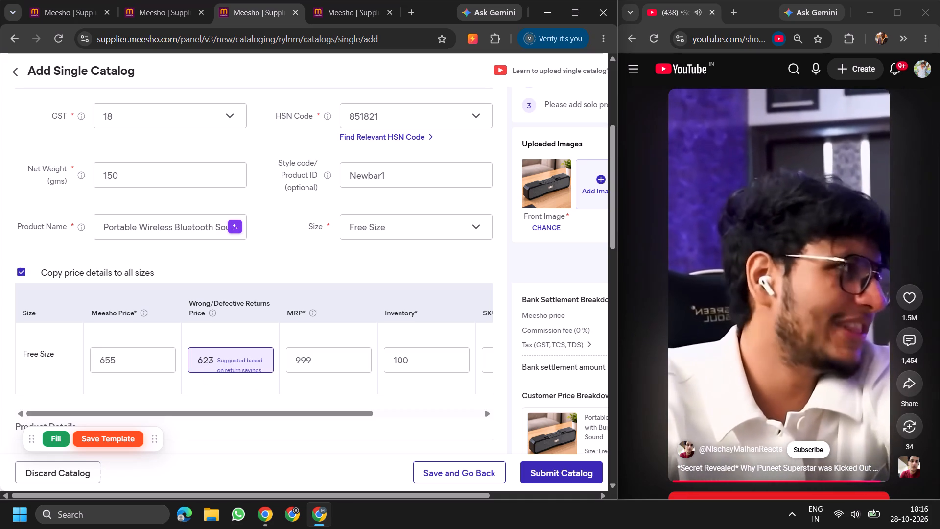
pyautogui.press('BackSpace')
pyautogui.press('5')
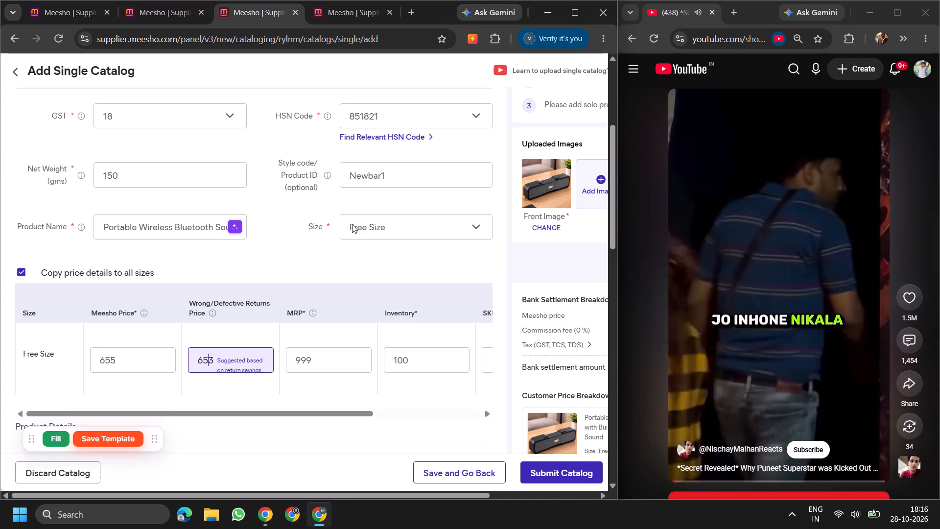
# Set the catalog's style code to Newbar19.
pyautogui.click(414, 164)
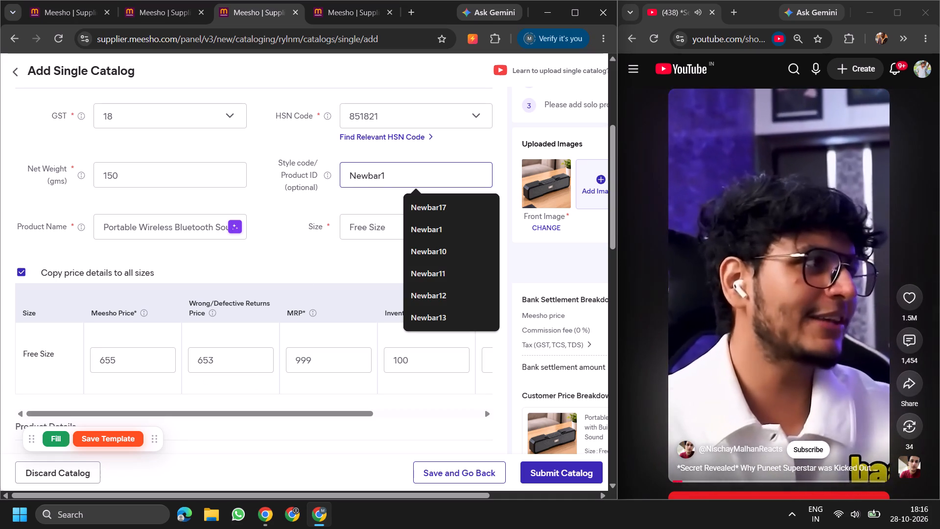
pyautogui.press('9')
# Add three more product images: the first Gemini_Generated_Image files beginning oqa2xs, vpchdj and x64tle (the "- Copy" versions).
pyautogui.click(584, 184)
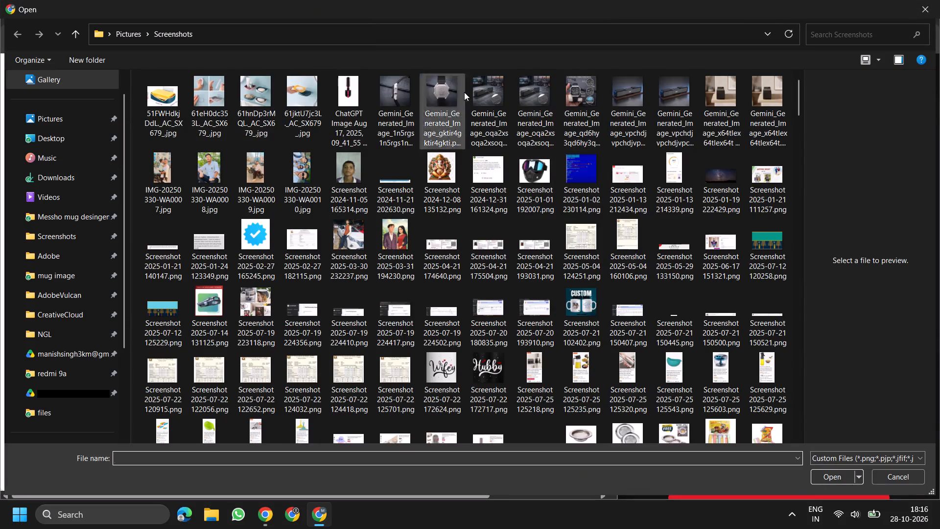
pyautogui.keyDown('ctrl'); pyautogui.click(498, 92); pyautogui.keyUp('ctrl')
pyautogui.keyDown('ctrl'); pyautogui.click(628, 85); pyautogui.keyUp('ctrl')
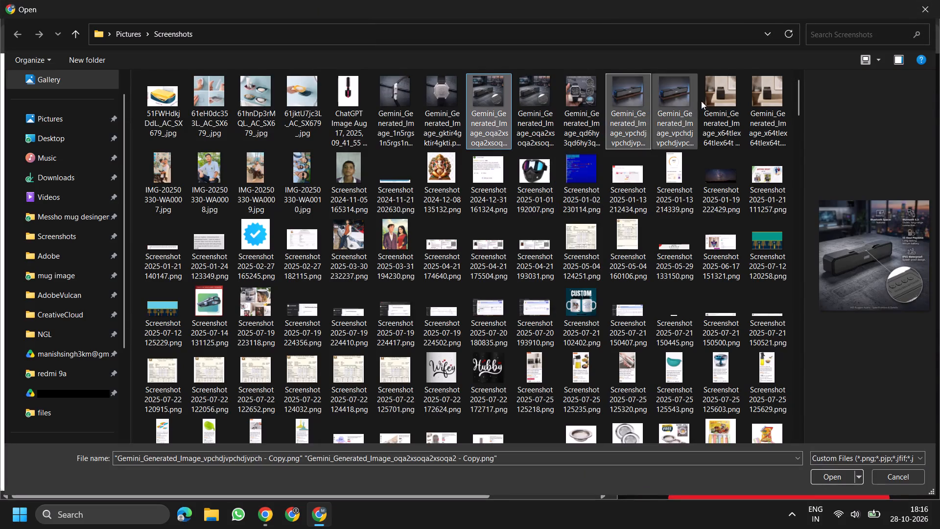
pyautogui.keyDown('ctrl'); pyautogui.click(718, 99); pyautogui.keyUp('ctrl')
pyautogui.click(854, 477)
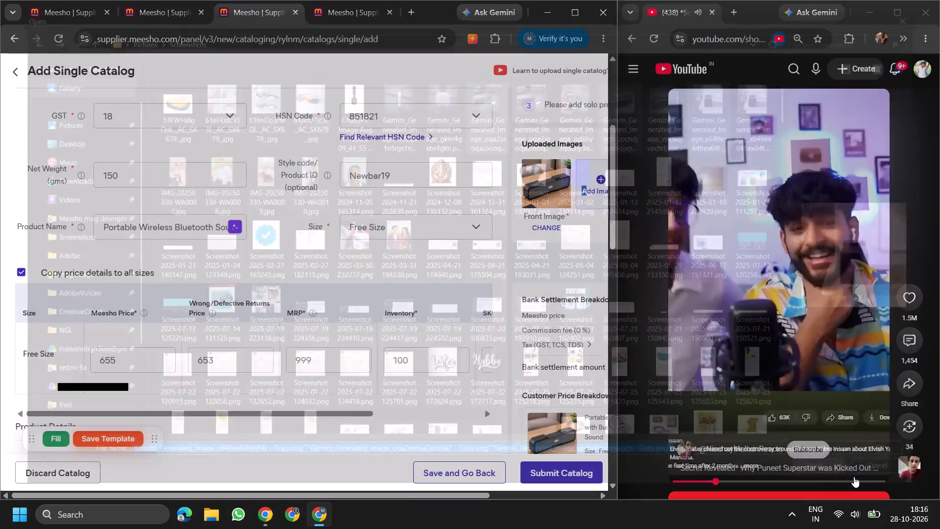
# Move on to the next video in the YouTube Shorts window.
pyautogui.scroll(-2, 804, 367)
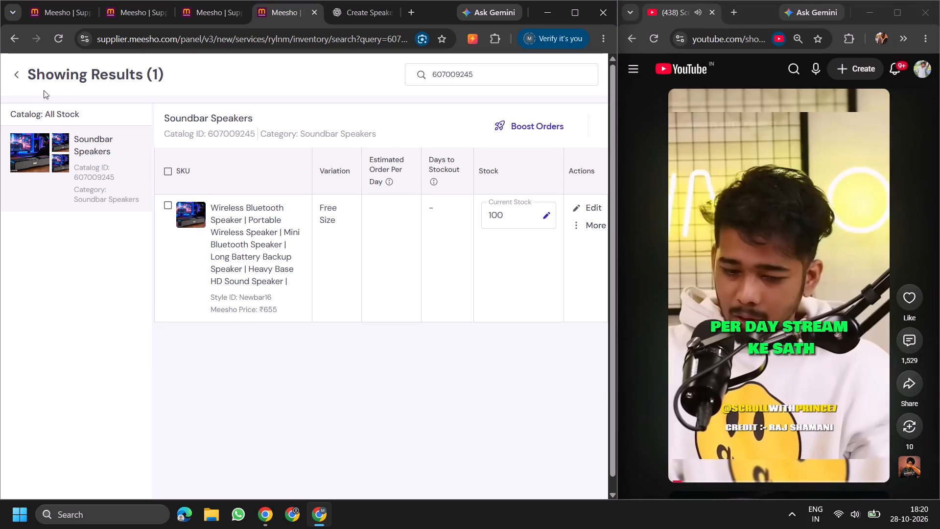
pyautogui.click(15, 76)
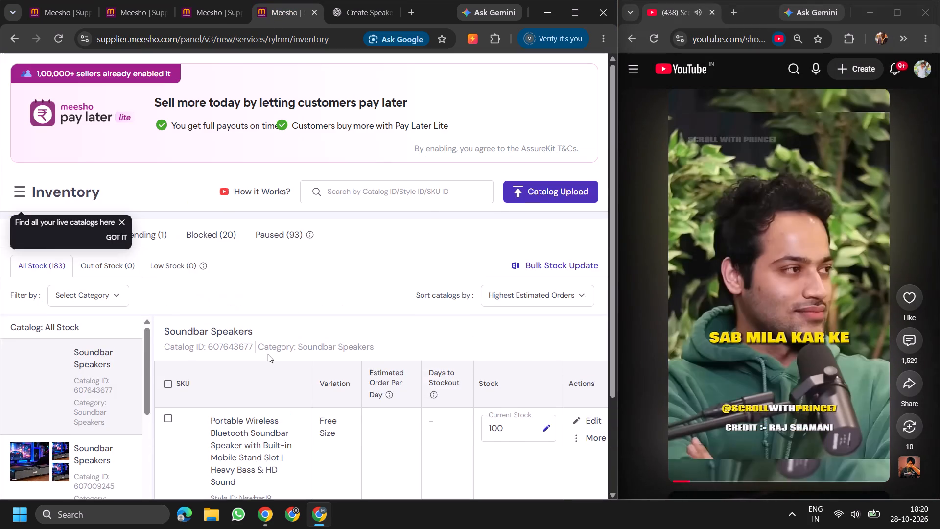
pyautogui.click(12, 190)
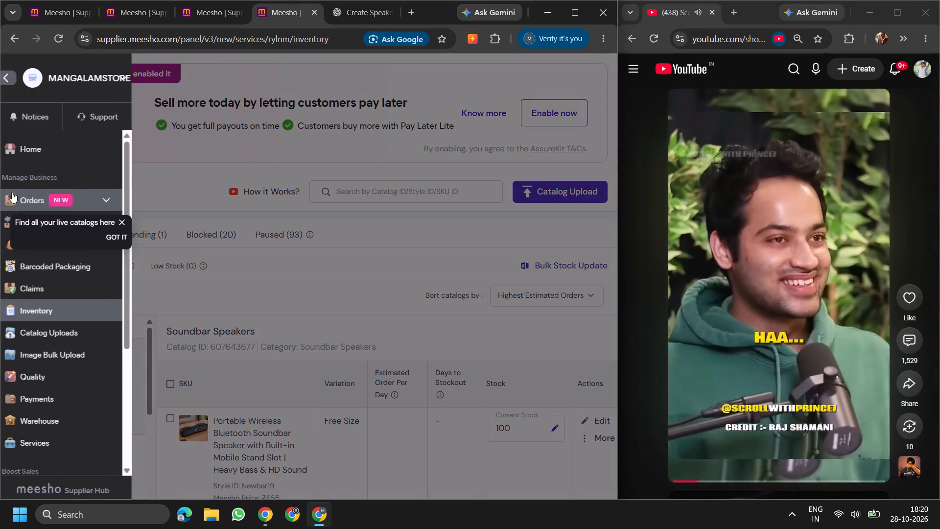
pyautogui.click(41, 323)
pyautogui.scroll(-1, 272, 339)
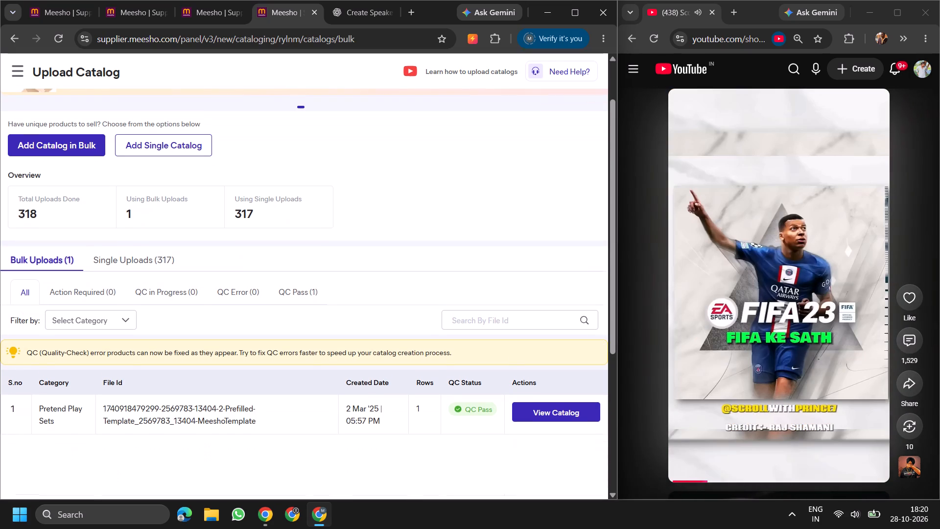
pyautogui.click(112, 252)
pyautogui.scroll(-2, 439, 366)
pyautogui.scroll(-1, 536, 321)
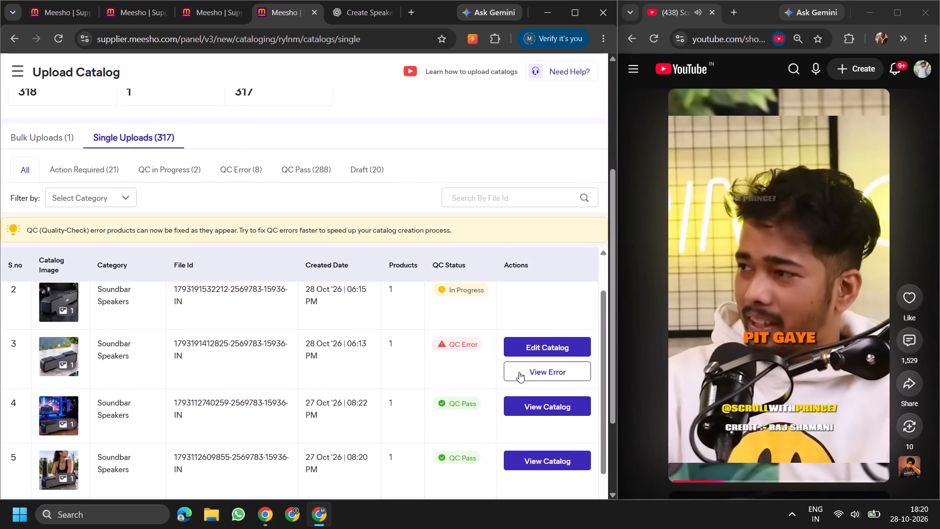
pyautogui.scroll(1, 499, 364)
pyautogui.click(556, 433)
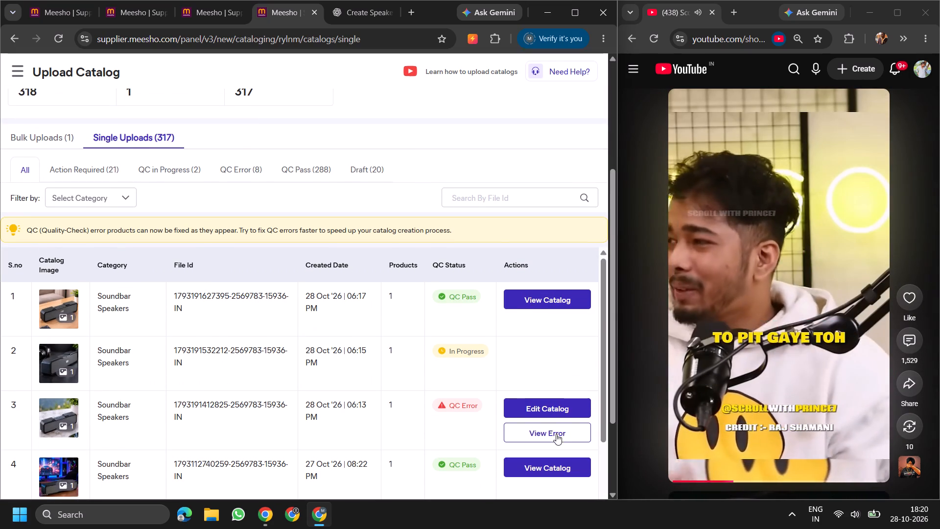
pyautogui.click(230, 318)
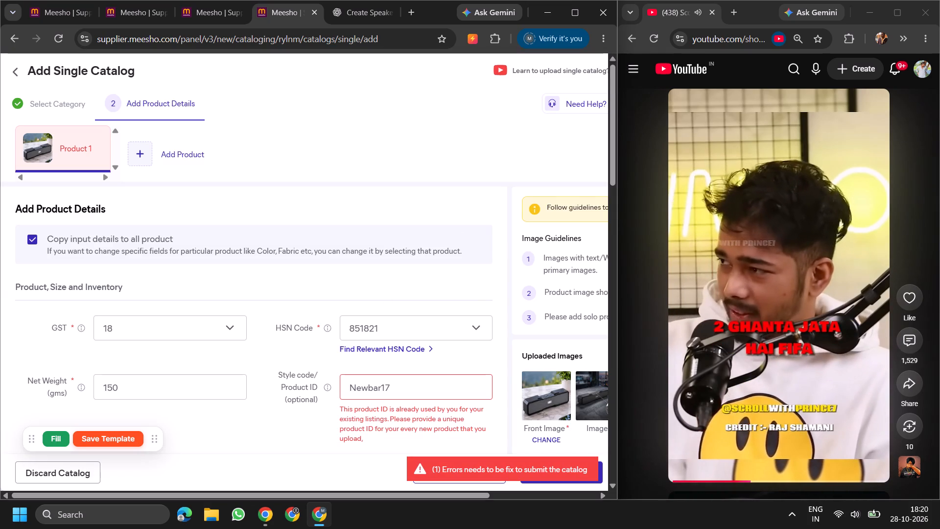
# Set the style code to Newbar20, submit the corrected catalog for quality check and dismiss the ad boost offer.
pyautogui.click(390, 382)
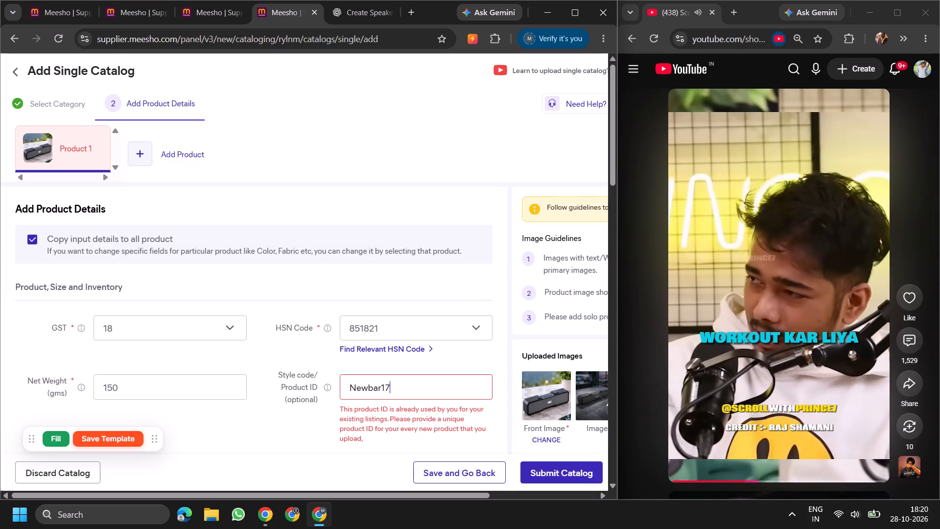
pyautogui.press('BackSpace')
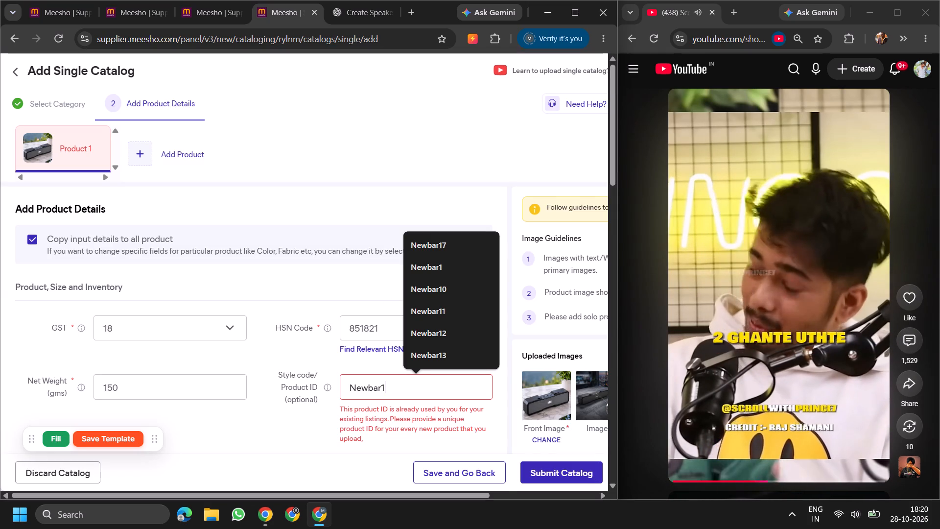
pyautogui.write('20')
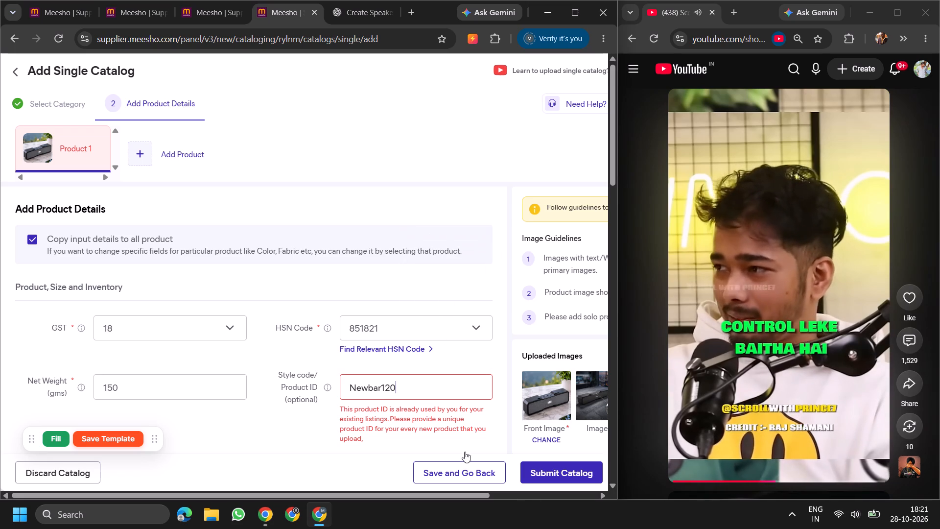
pyautogui.moveTo(382, 390); pyautogui.dragTo(387, 397)
pyautogui.press('BackSpace')
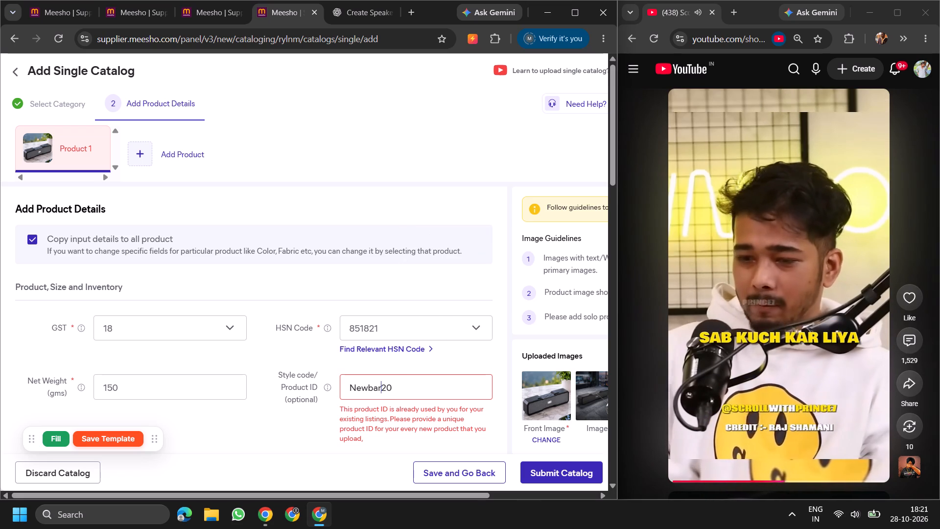
pyautogui.click(587, 467)
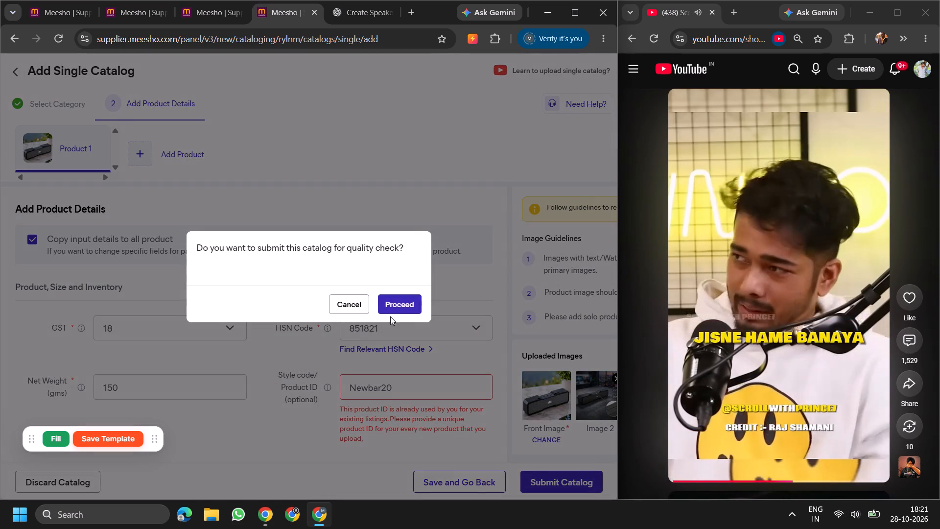
pyautogui.click(394, 312)
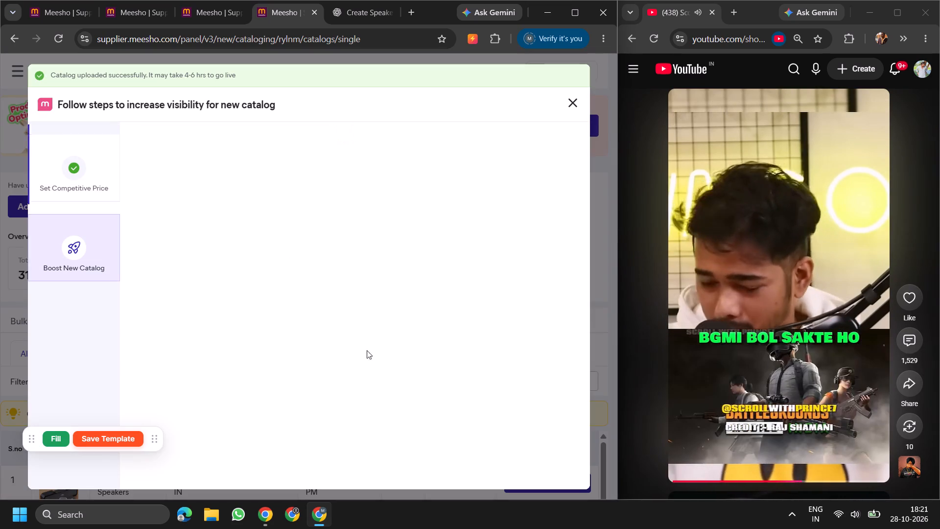
pyautogui.click(570, 104)
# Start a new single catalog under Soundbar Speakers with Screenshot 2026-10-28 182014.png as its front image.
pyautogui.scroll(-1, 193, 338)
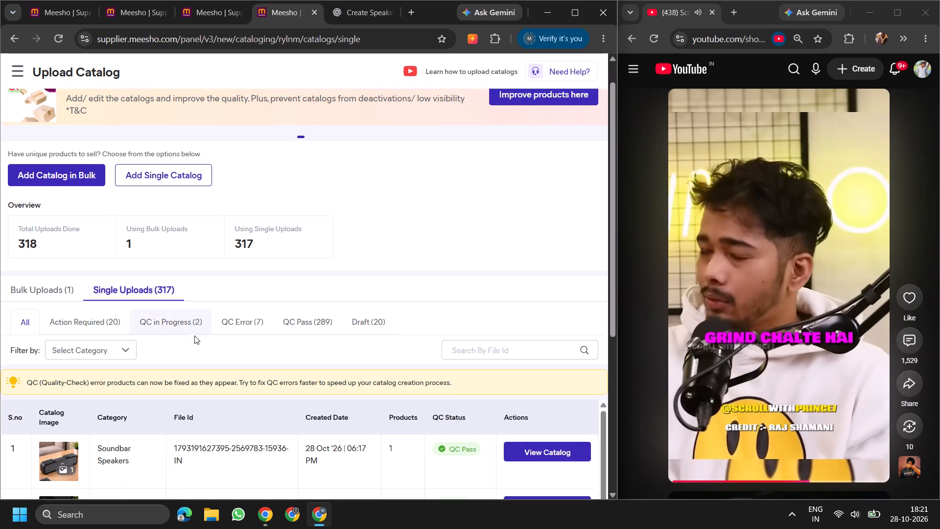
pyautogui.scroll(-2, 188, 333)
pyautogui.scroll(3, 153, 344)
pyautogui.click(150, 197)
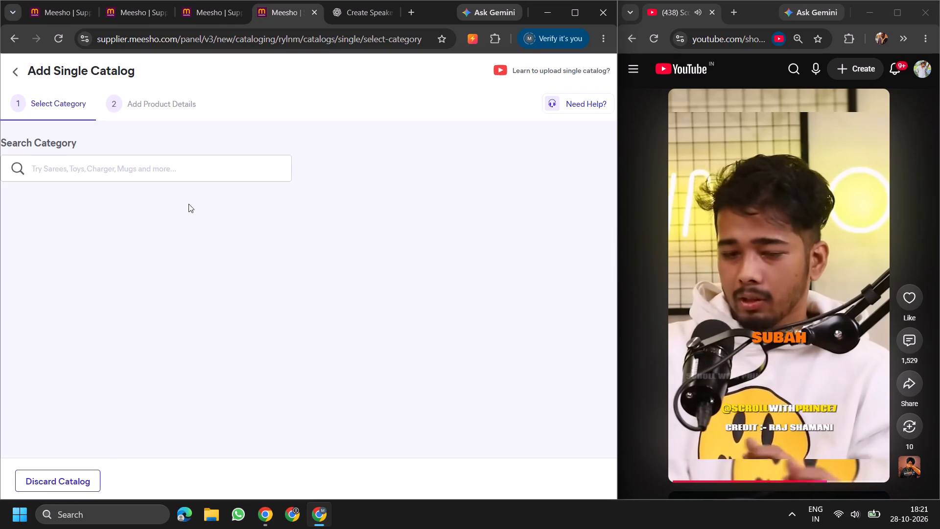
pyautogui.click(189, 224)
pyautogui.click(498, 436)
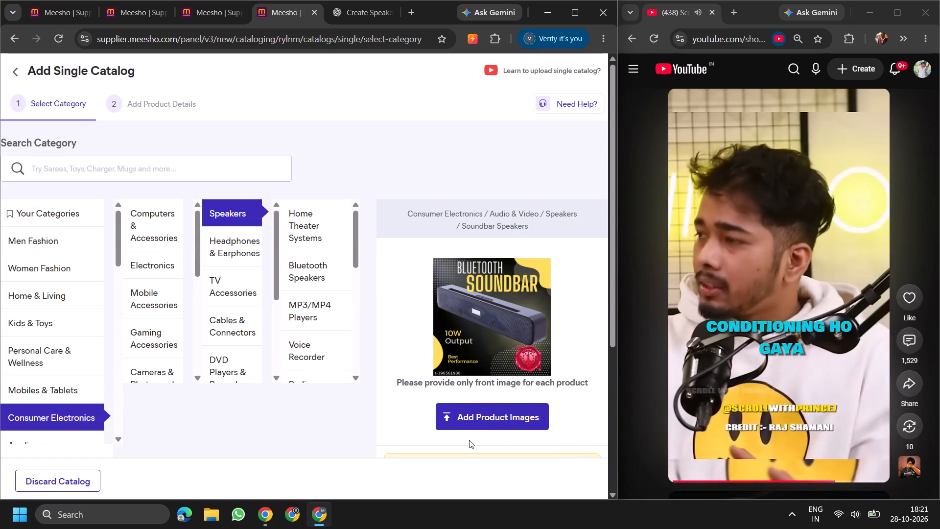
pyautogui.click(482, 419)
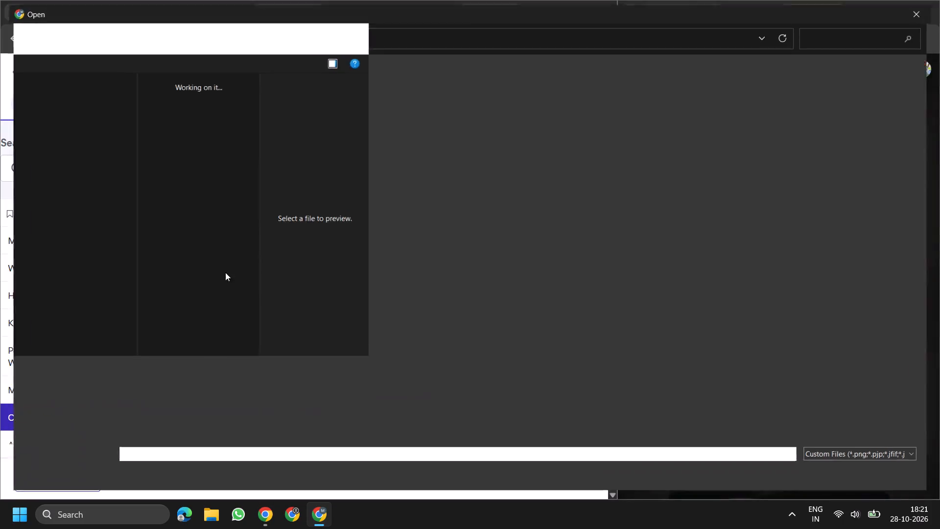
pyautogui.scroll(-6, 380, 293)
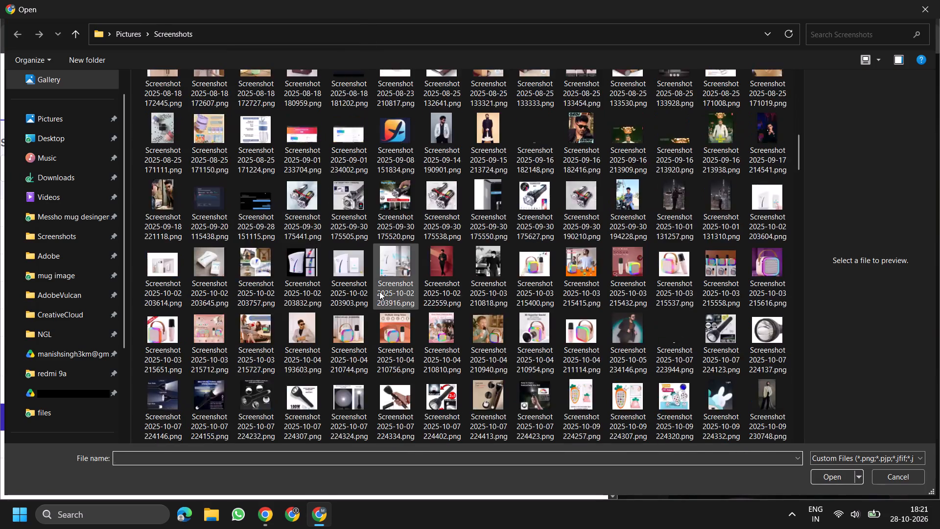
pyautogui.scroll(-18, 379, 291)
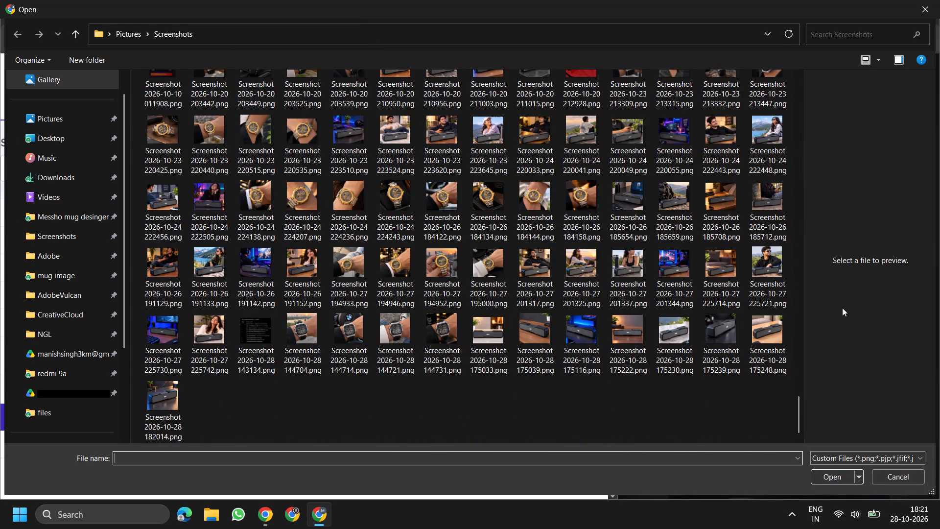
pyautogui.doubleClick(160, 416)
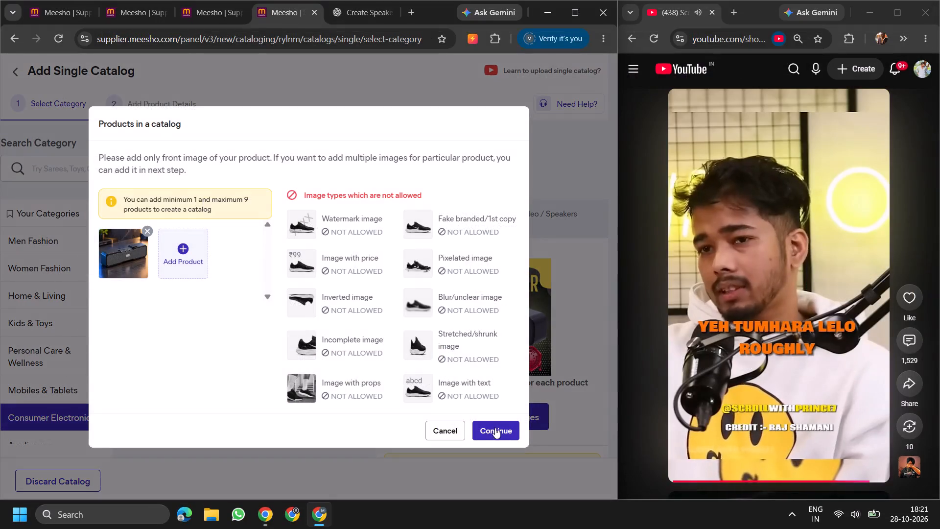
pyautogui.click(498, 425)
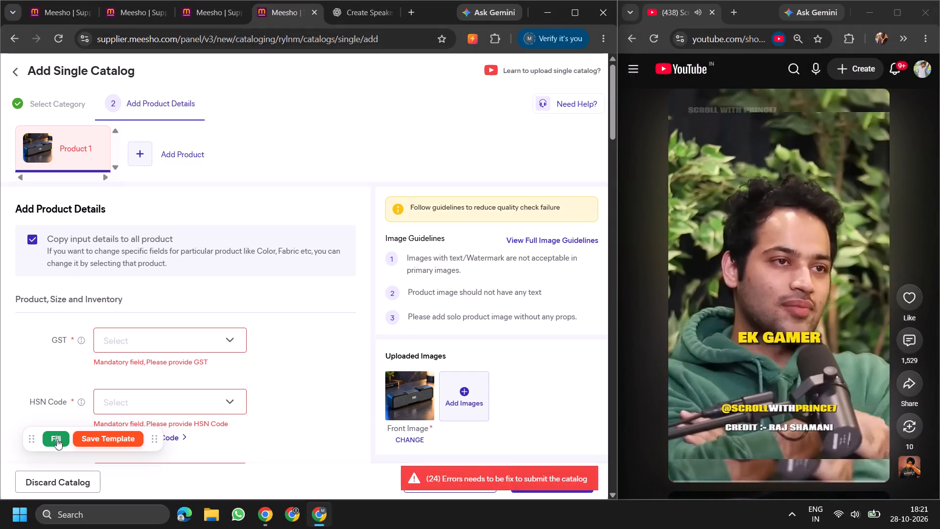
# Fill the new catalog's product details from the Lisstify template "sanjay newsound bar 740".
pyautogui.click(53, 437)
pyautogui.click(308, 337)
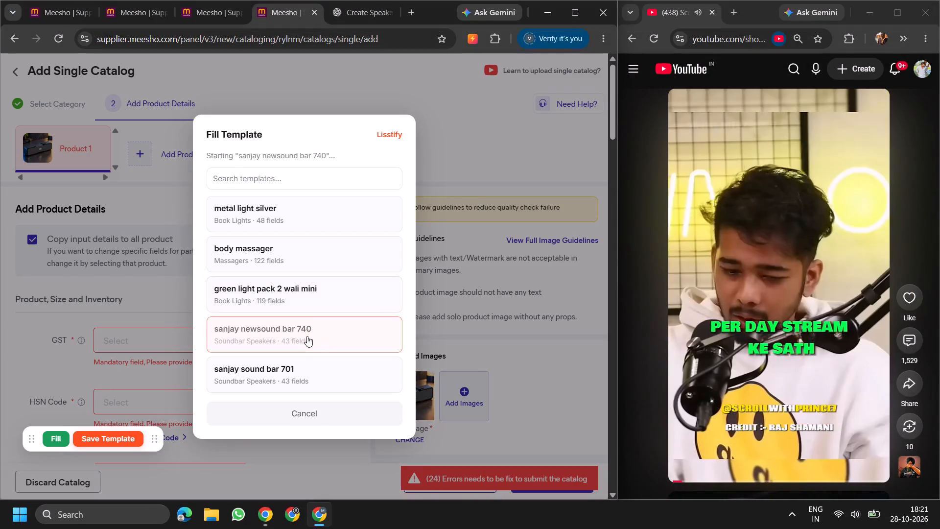
# Move on through the YouTube Shorts videos while repeatedly choosing to wait for the unresponsive Meesho pages.
pyautogui.scroll(-3, 929, 284)
pyautogui.scroll(-2, 840, 289)
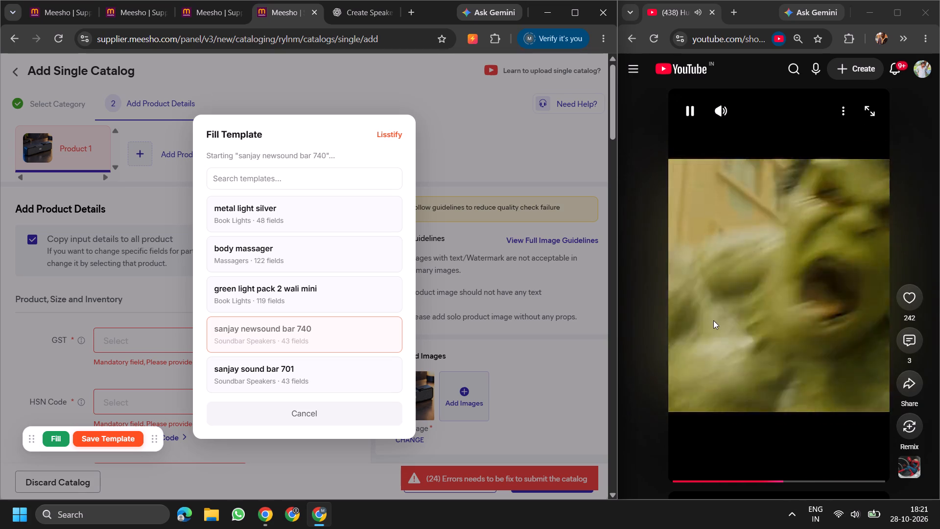
pyautogui.click(352, 180)
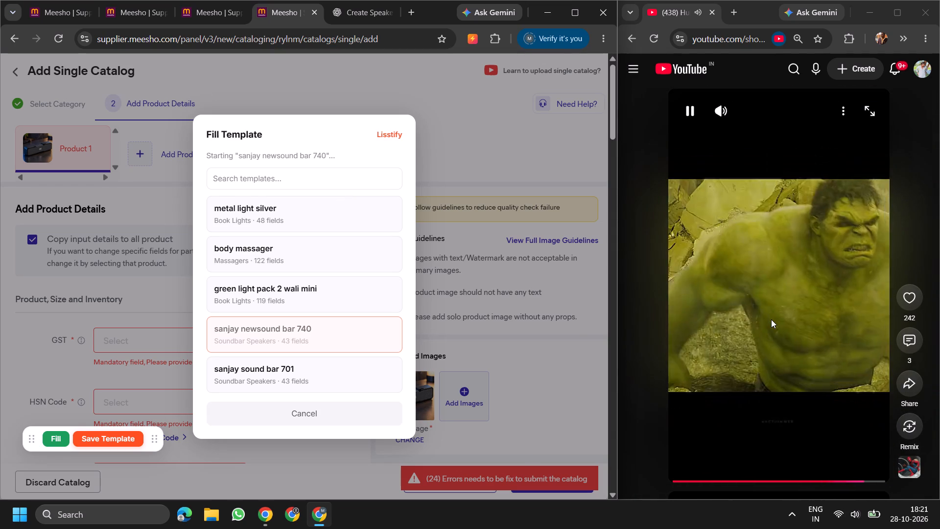
pyautogui.scroll(-1, 771, 319)
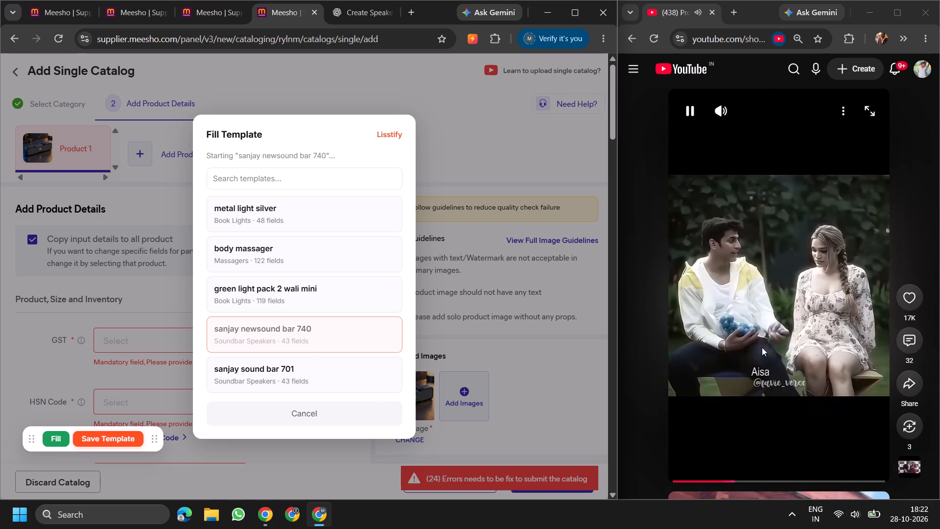
pyautogui.click(337, 183)
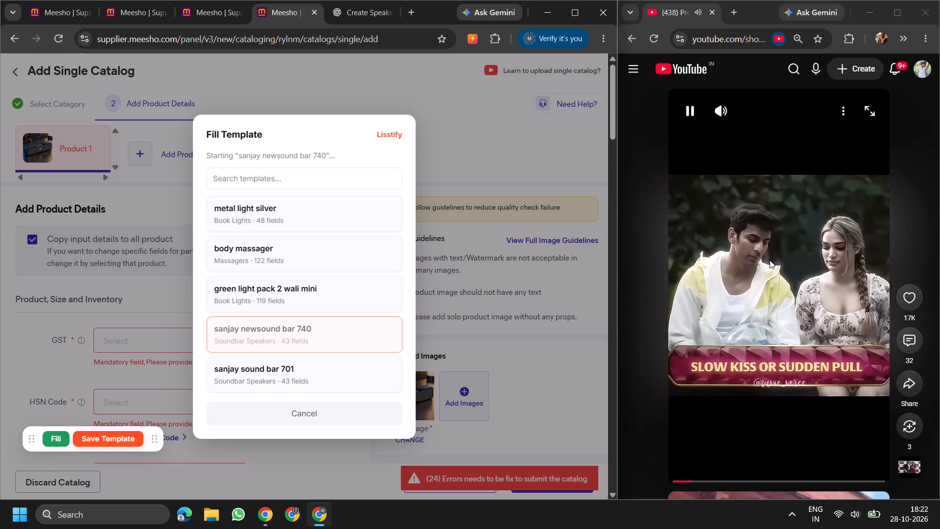
pyautogui.scroll(-1, 774, 254)
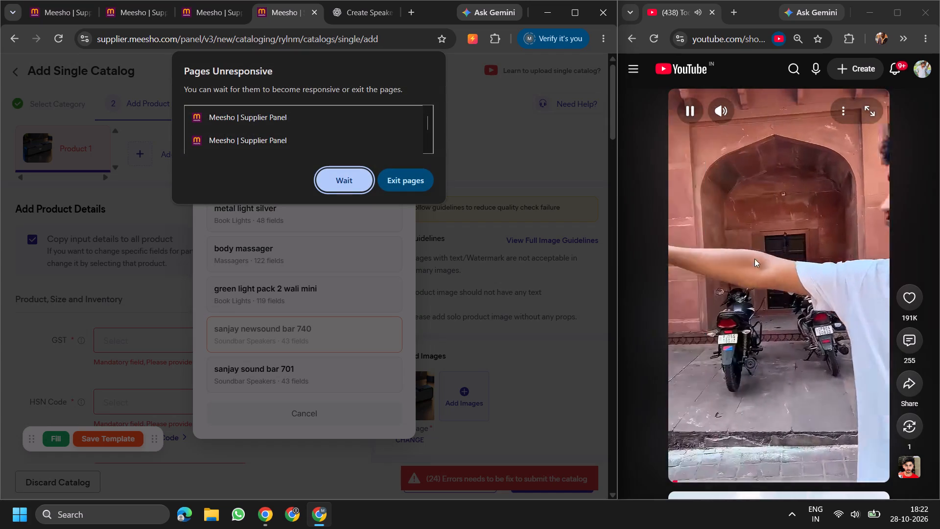
pyautogui.click(337, 189)
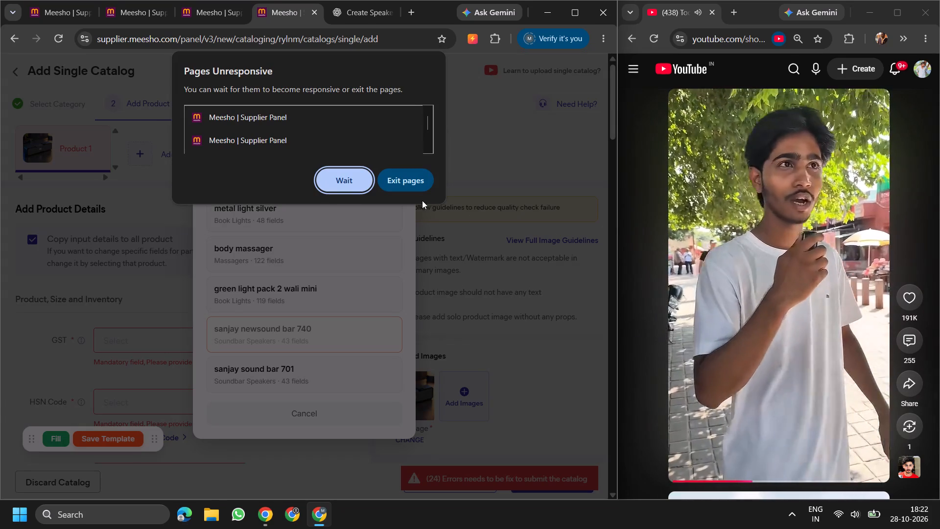
pyautogui.click(333, 178)
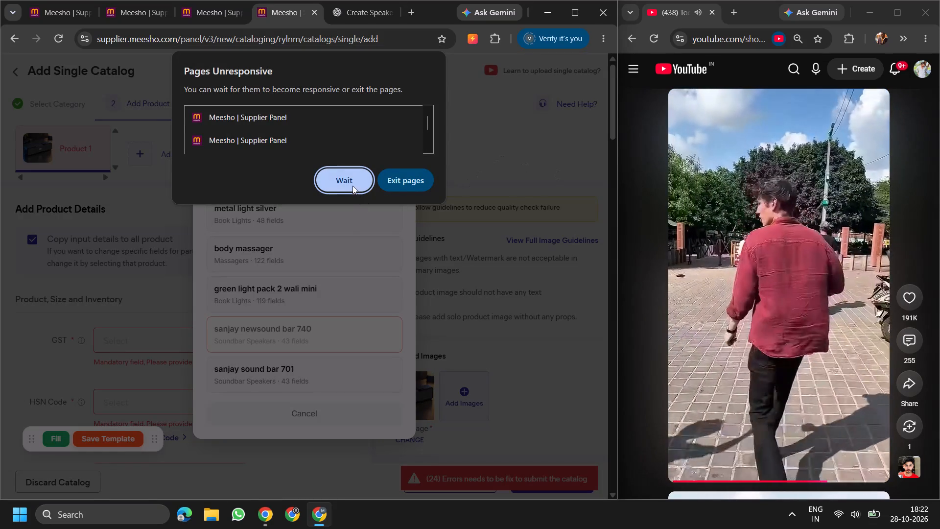
pyautogui.click(352, 186)
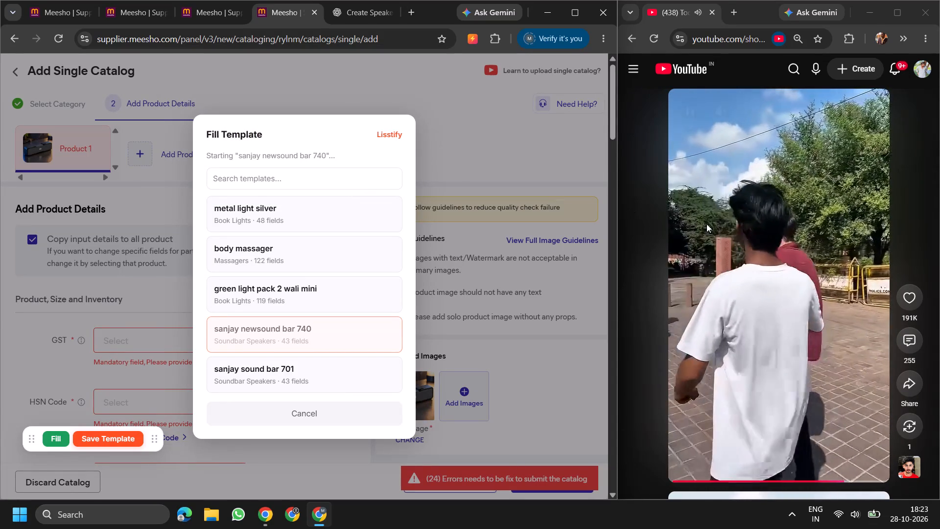
pyautogui.scroll(-1, 736, 245)
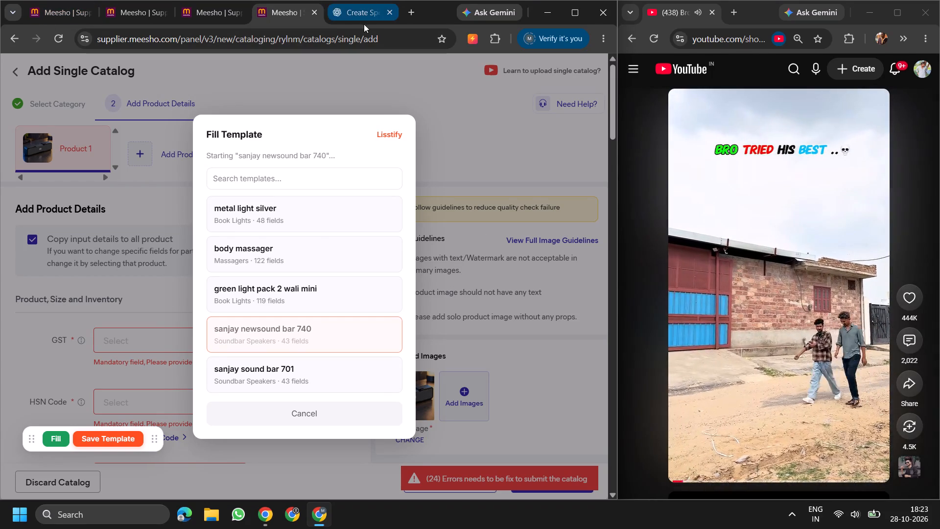
# Close the Meesho supplier tabs and the ChatGPT tab, keeping only a new blank tab in that browser window.
pyautogui.click(312, 8)
pyautogui.click(312, 8)
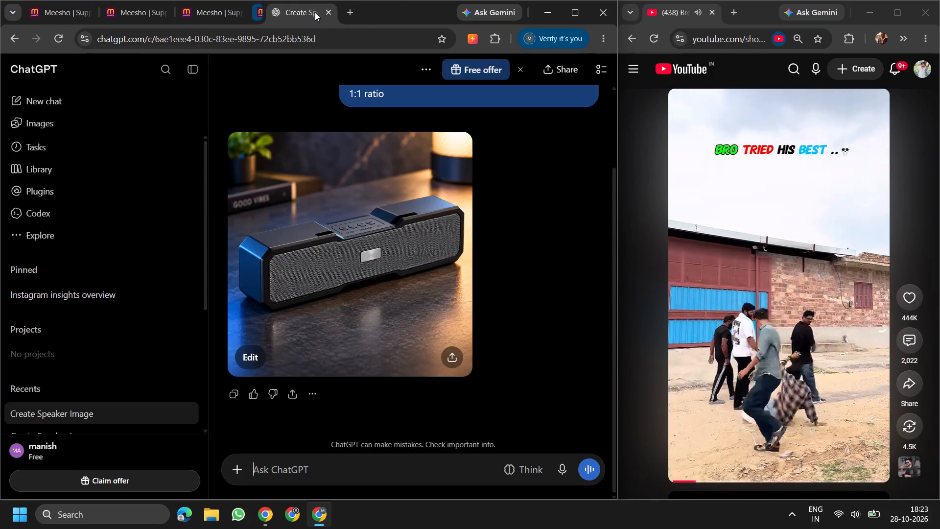
pyautogui.click(314, 12)
pyautogui.click(314, 12)
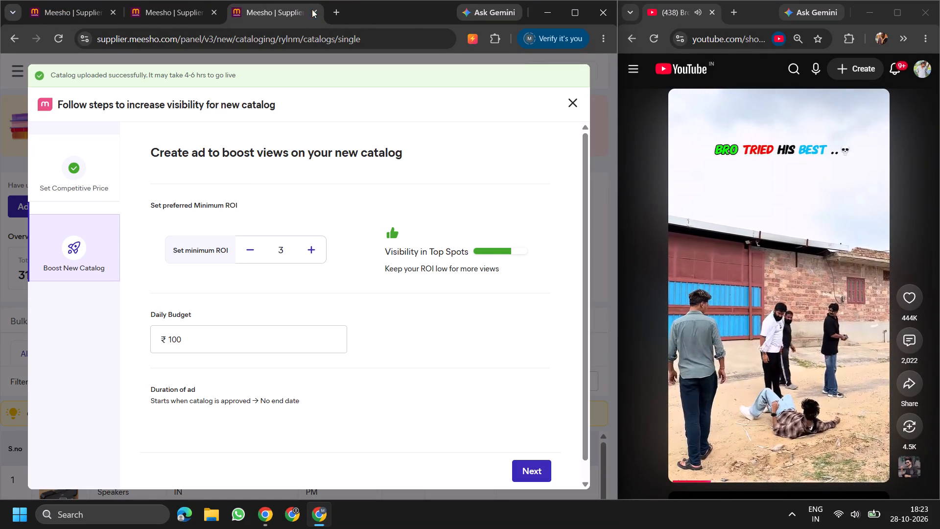
pyautogui.click(305, 10)
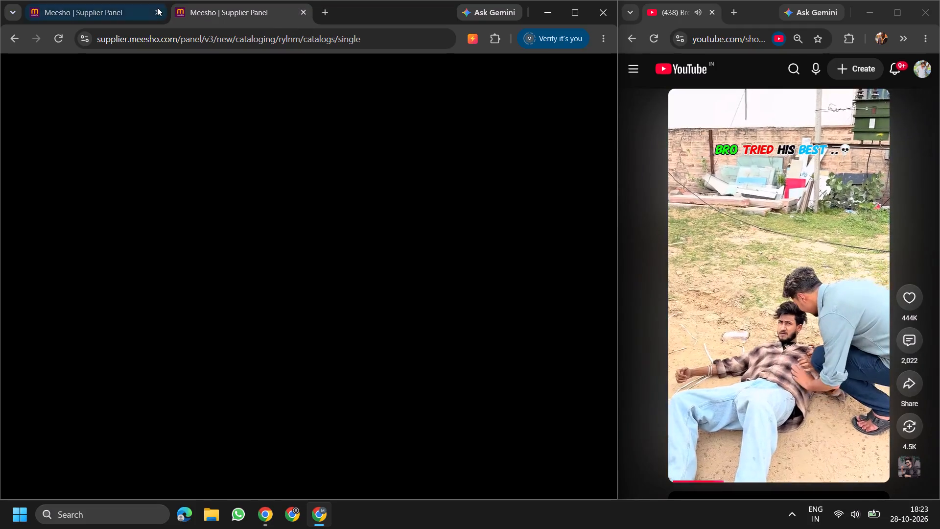
pyautogui.click(186, 10)
pyautogui.moveTo(159, 7); pyautogui.dragTo(160, 10)
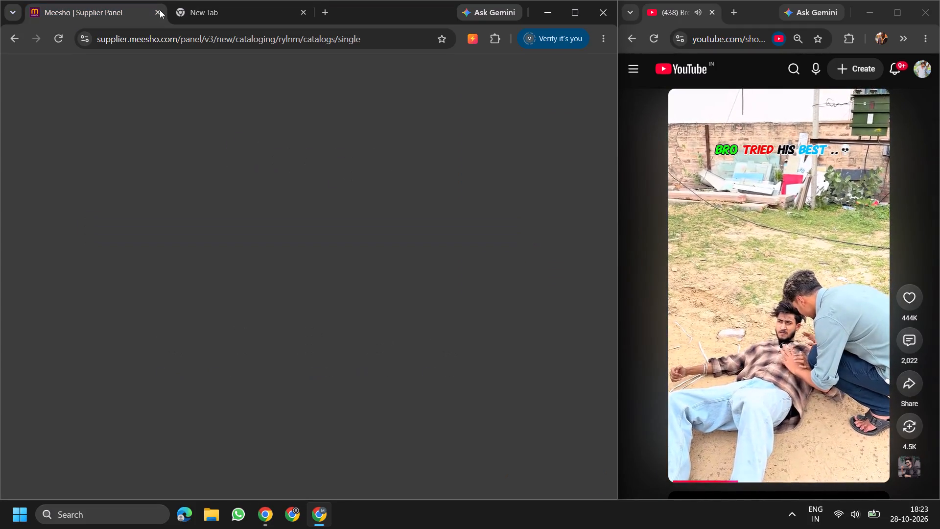
# Close the blank Meesho tab and open the Meesho Supplier Panel's single catalog uploads page in the new tab.
pyautogui.moveTo(160, 10); pyautogui.dragTo(160, 11)
pyautogui.click(155, 11)
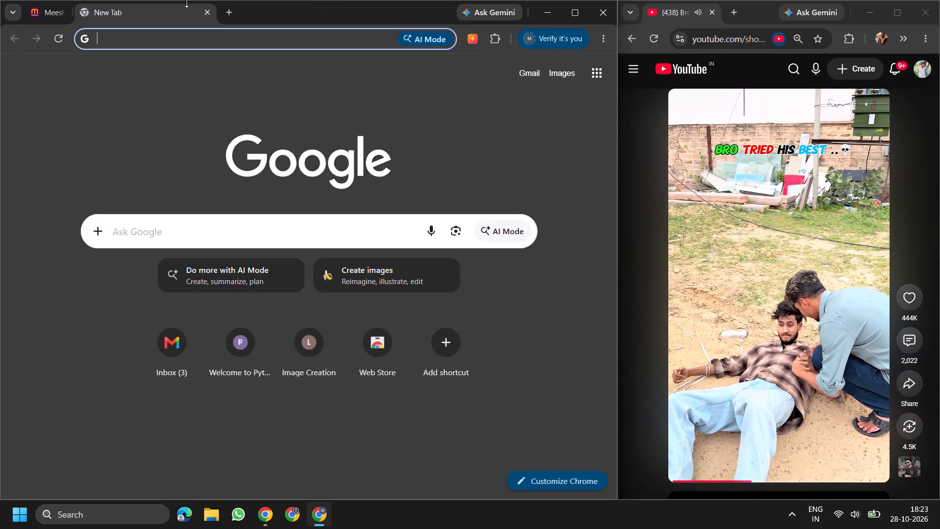
pyautogui.press('m')
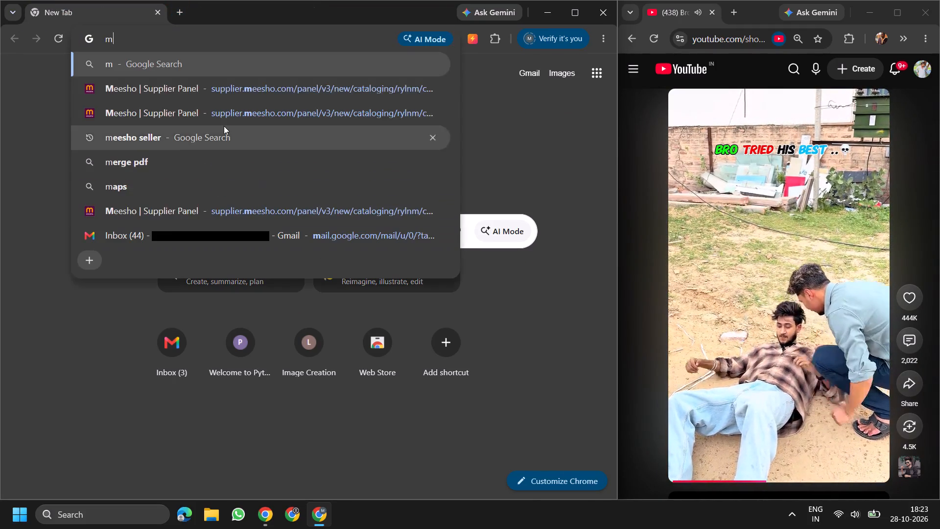
pyautogui.click(192, 98)
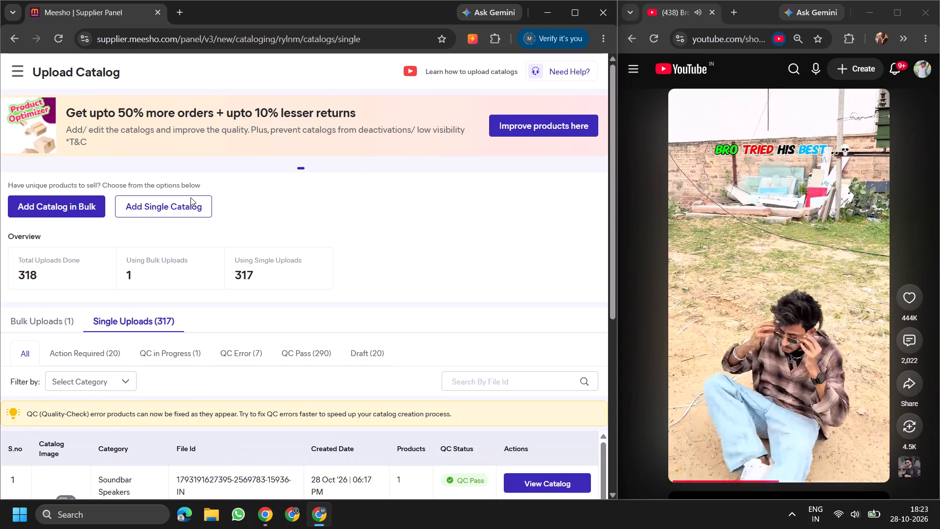
# Start a new single catalog under Soundbar Speakers with Screenshot 2026-10-28 182014.png as its front image.
pyautogui.click(190, 200)
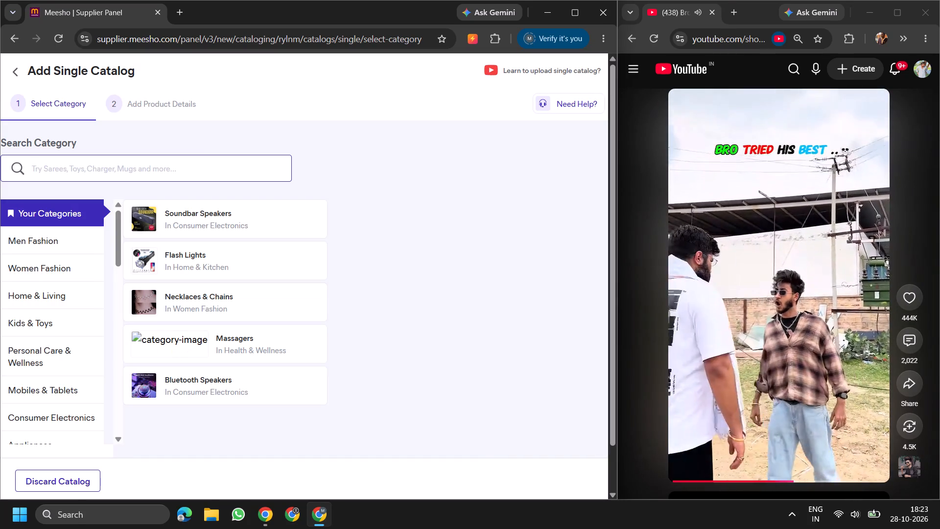
pyautogui.click(197, 210)
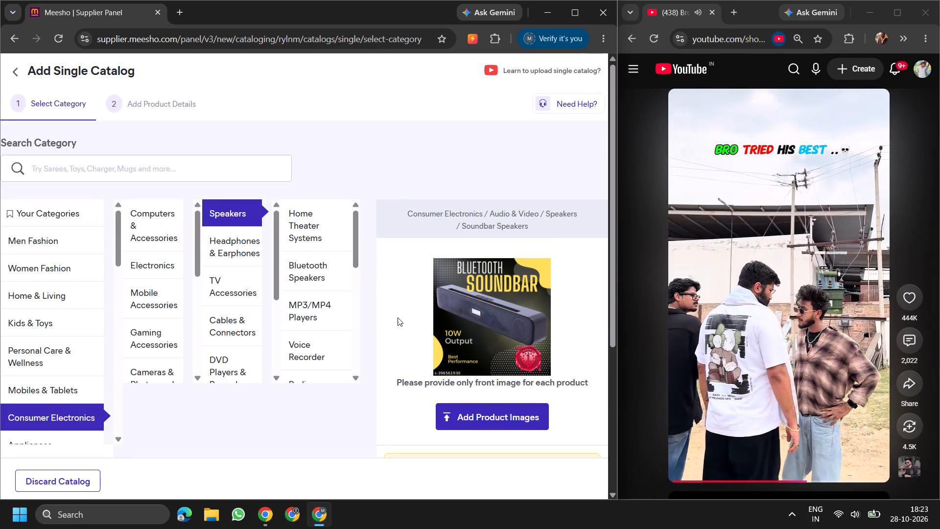
pyautogui.click(449, 417)
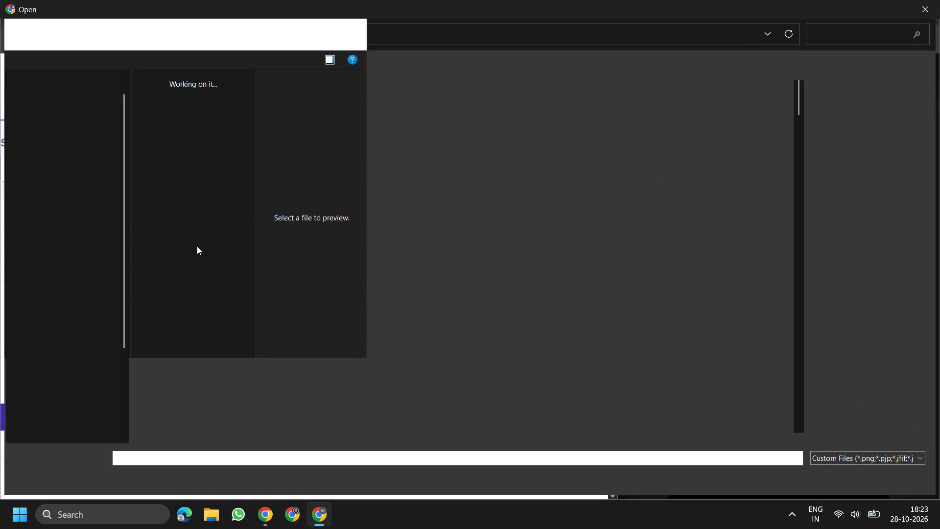
pyautogui.scroll(-20, 512, 153)
pyautogui.scroll(-10, 512, 153)
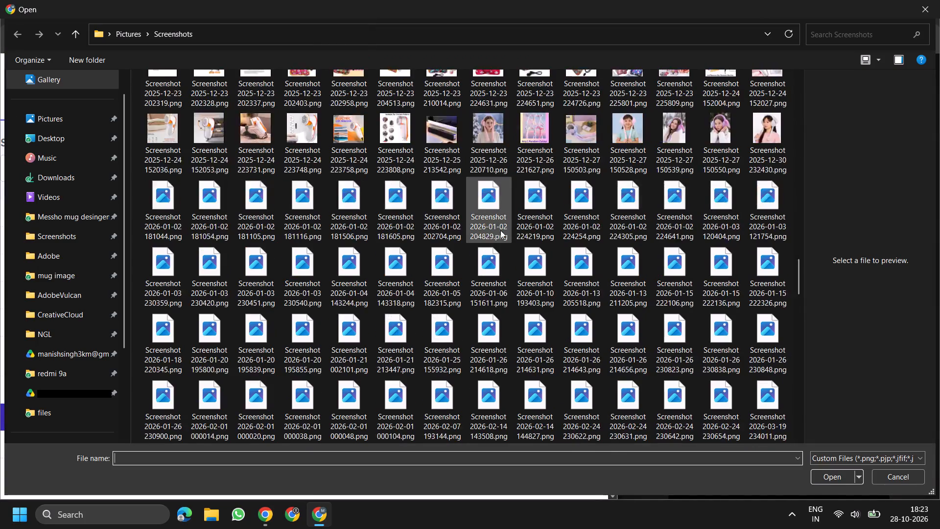
pyautogui.scroll(-15, 500, 230)
pyautogui.scroll(-2, 537, 312)
pyautogui.doubleClick(166, 386)
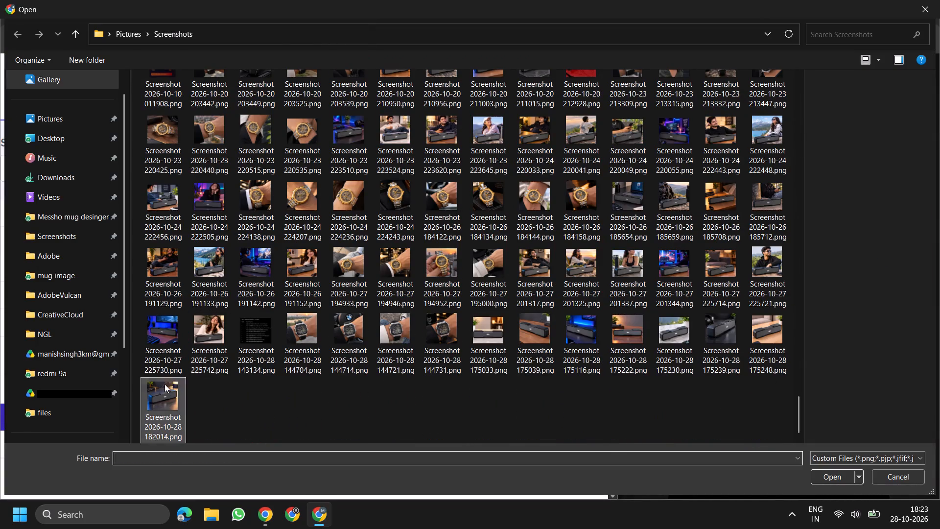
pyautogui.click(511, 433)
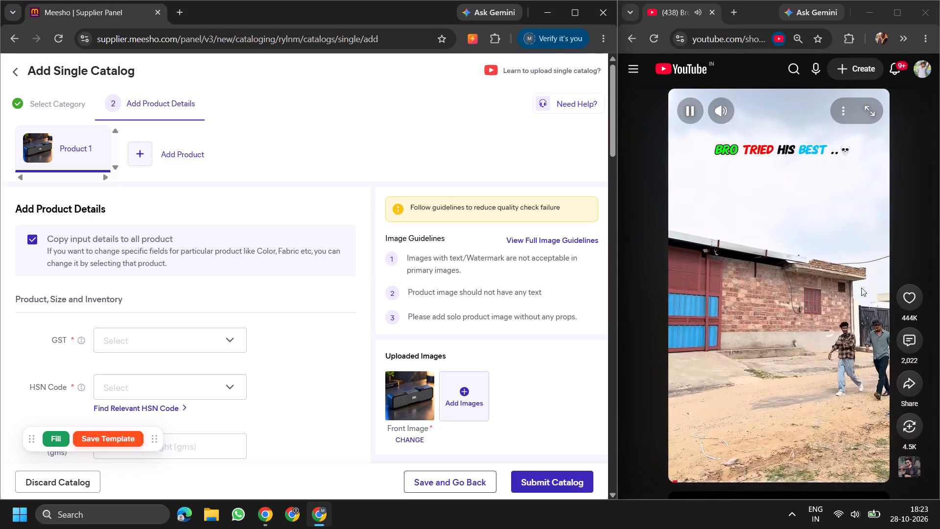
# Fill the catalog's product details from the Lisstify template "sanjay newsound bar 740", moving on through YouTube Shorts meanwhile.
pyautogui.scroll(-1, 850, 288)
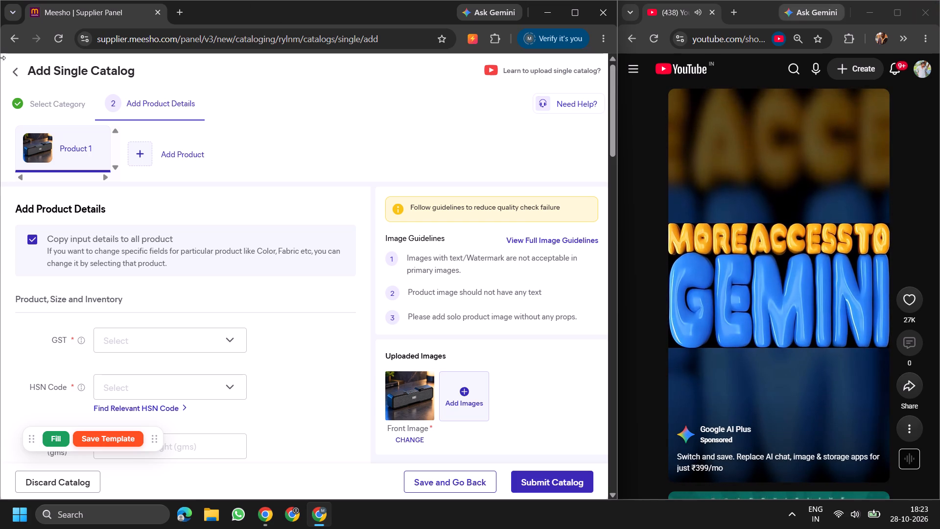
pyautogui.click(58, 433)
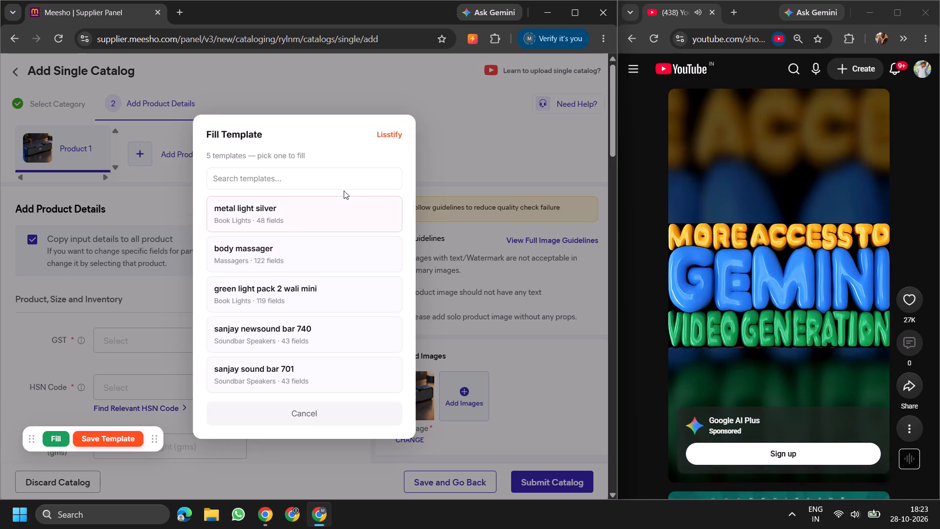
pyautogui.click(299, 333)
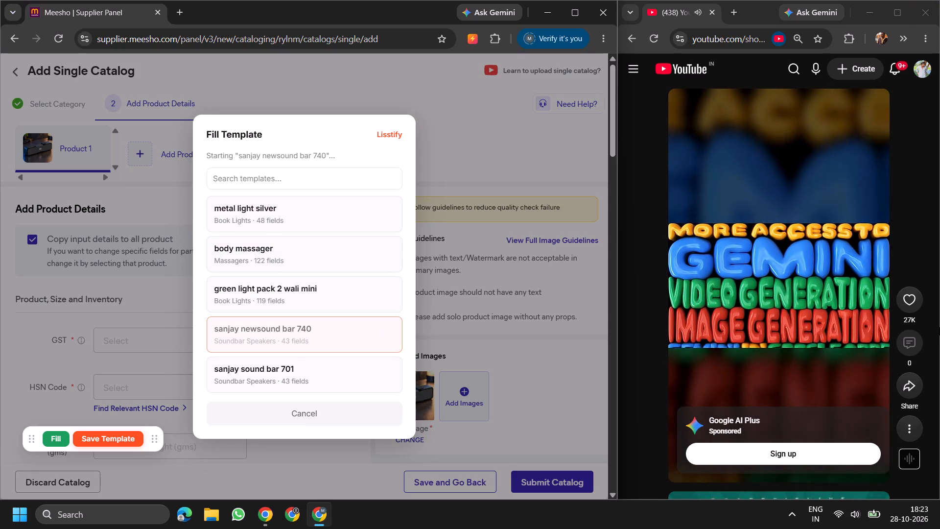
pyautogui.scroll(-3, 809, 299)
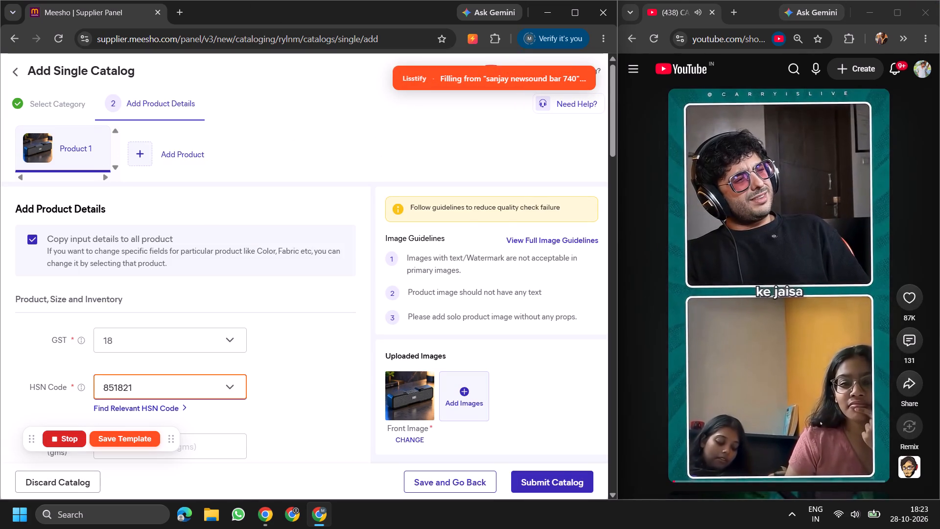
pyautogui.scroll(-1, 171, 145)
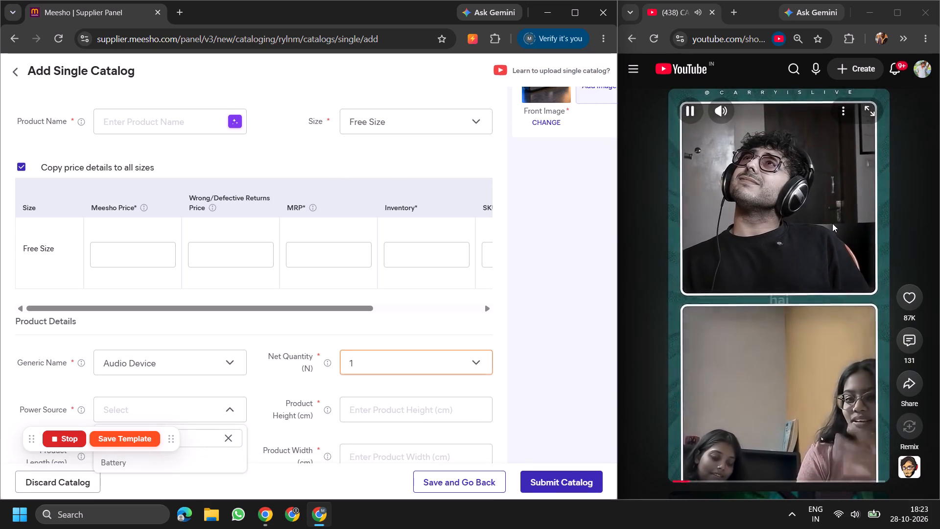
pyautogui.scroll(-1, 830, 224)
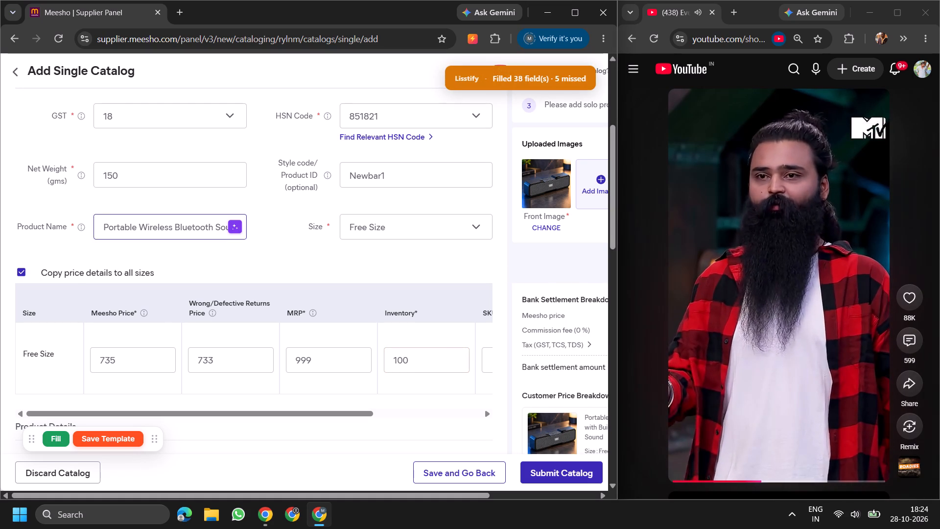
# Set the catalog's style code/product ID to Newbar21.
pyautogui.click(405, 179)
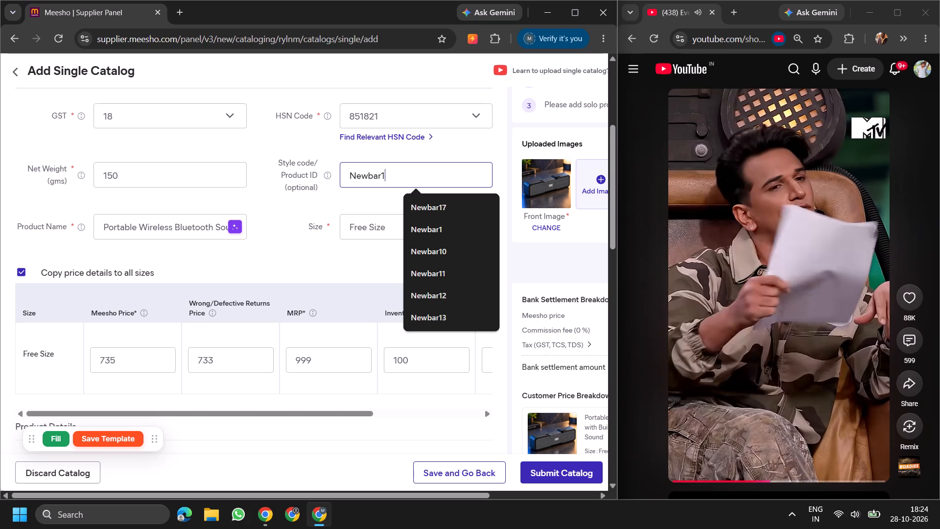
pyautogui.press('BackSpace')
pyautogui.write('21')
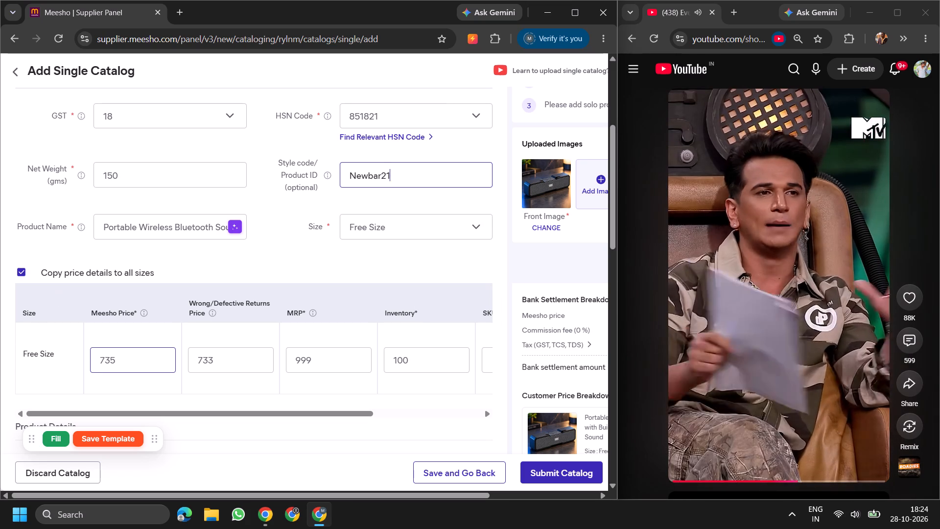
# Set the Free Size Meesho price to 655 and the wrong/defective returns price to 653.
pyautogui.click(114, 363)
pyautogui.click(113, 358)
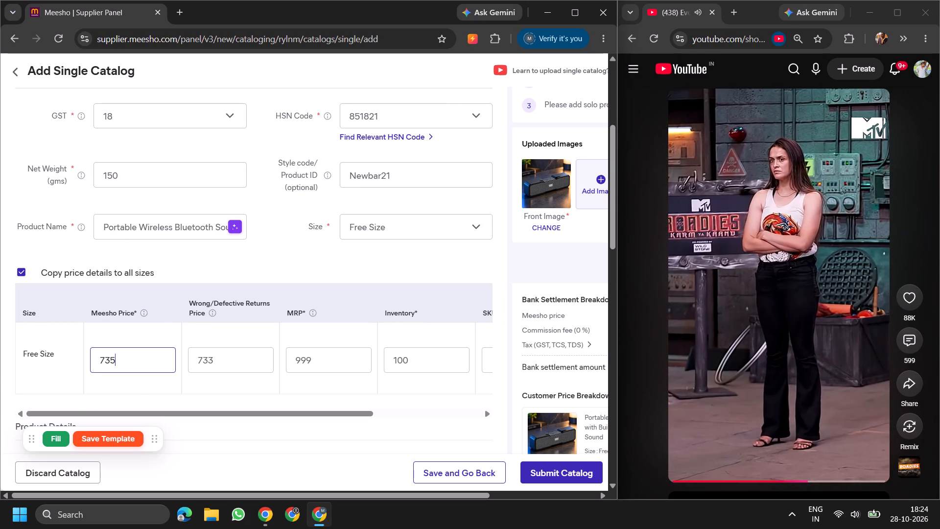
pyautogui.click(109, 360)
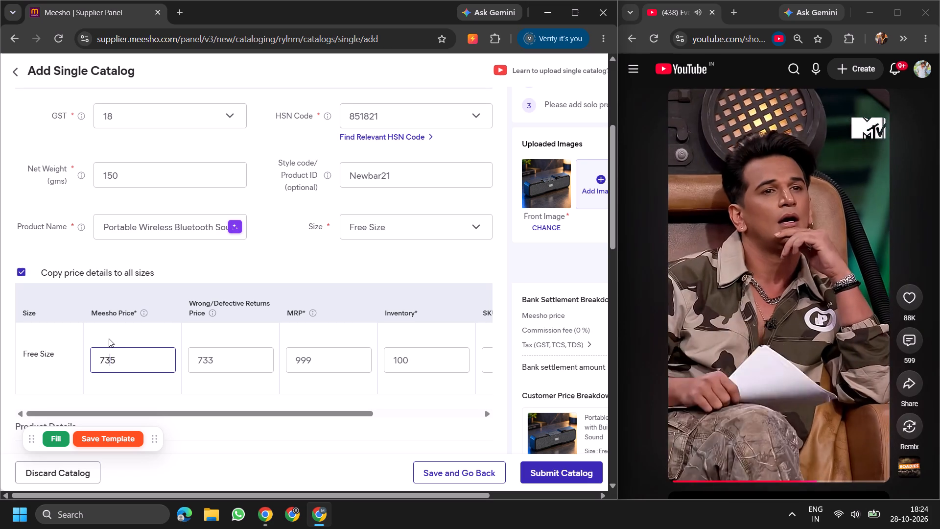
pyautogui.press('BackSpace')
pyautogui.press('BackSpace')
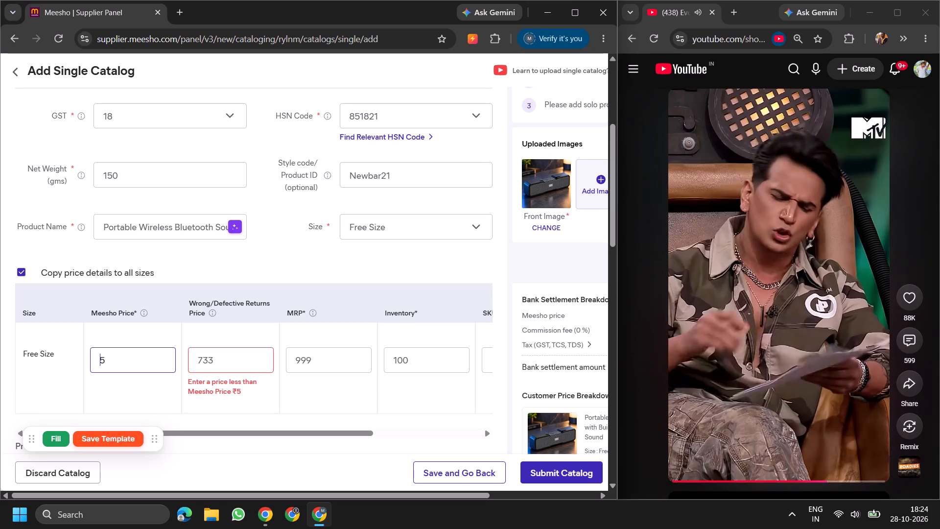
pyautogui.write('65')
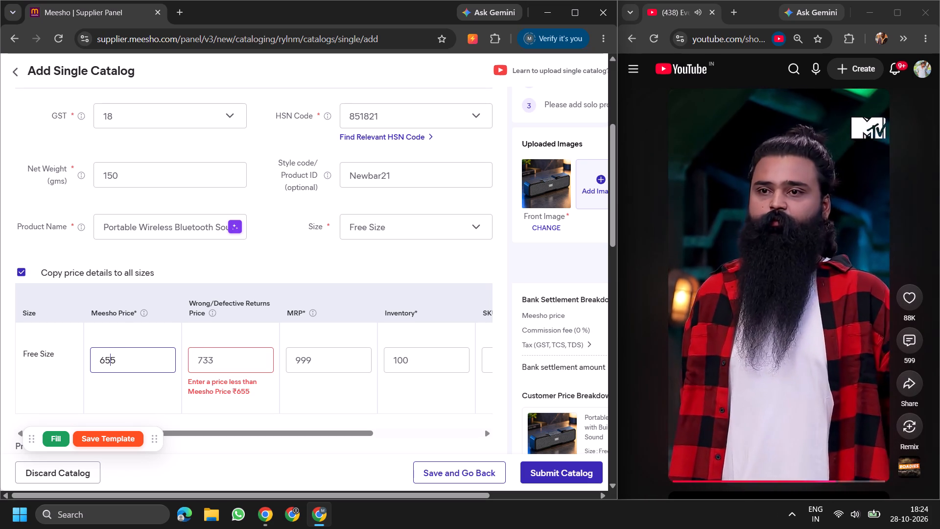
pyautogui.click(206, 361)
pyautogui.press('BackSpace')
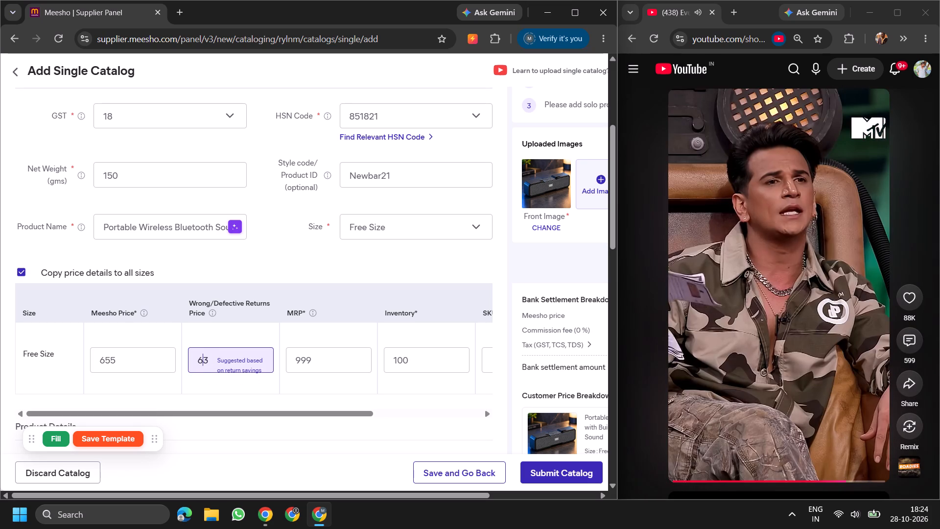
pyautogui.press('5')
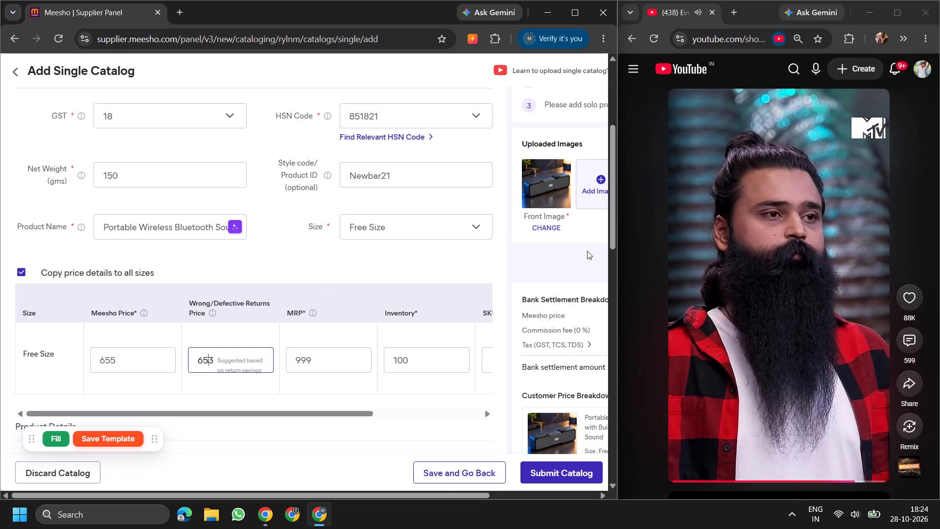
pyautogui.click(587, 251)
pyautogui.moveTo(576, 254); pyautogui.dragTo(383, 186)
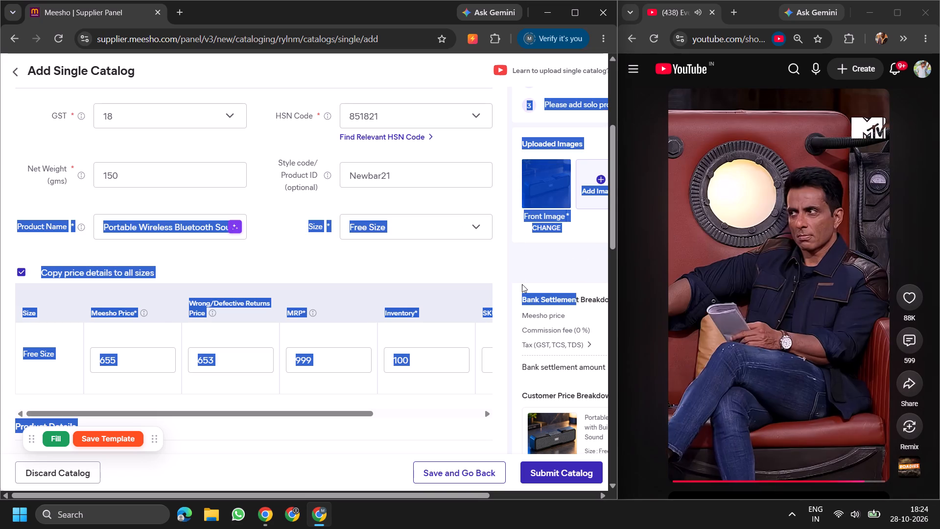
pyautogui.click(516, 267)
# Add three more product images from Screenshots: the Gemini-generated files beginning oqa2xs (without copy suffix), vpchdj (Copy) and the first x64tle.
pyautogui.click(587, 167)
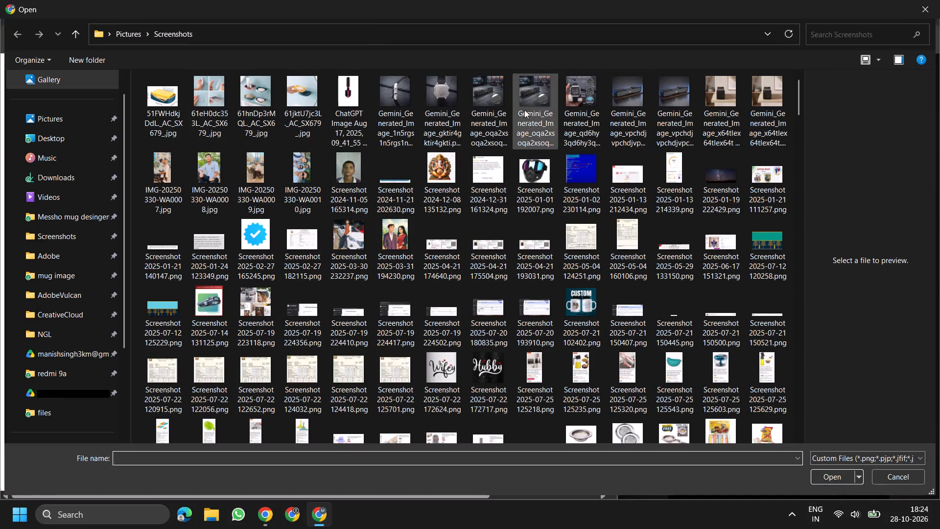
pyautogui.keyDown('ctrl'); pyautogui.click(523, 110); pyautogui.keyUp('ctrl')
pyautogui.keyDown('ctrl'); pyautogui.click(620, 111); pyautogui.keyUp('ctrl')
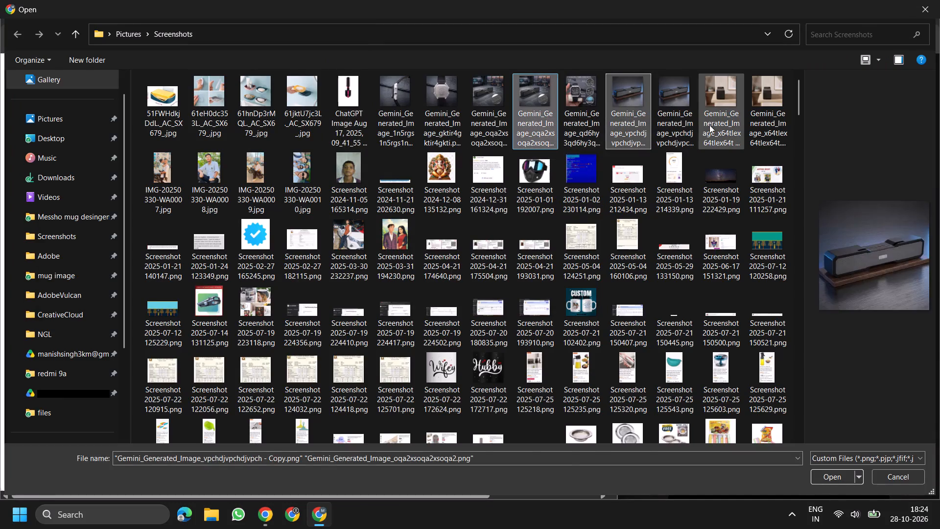
pyautogui.keyDown('ctrl'); pyautogui.click(709, 125); pyautogui.keyUp('ctrl')
pyautogui.click(839, 482)
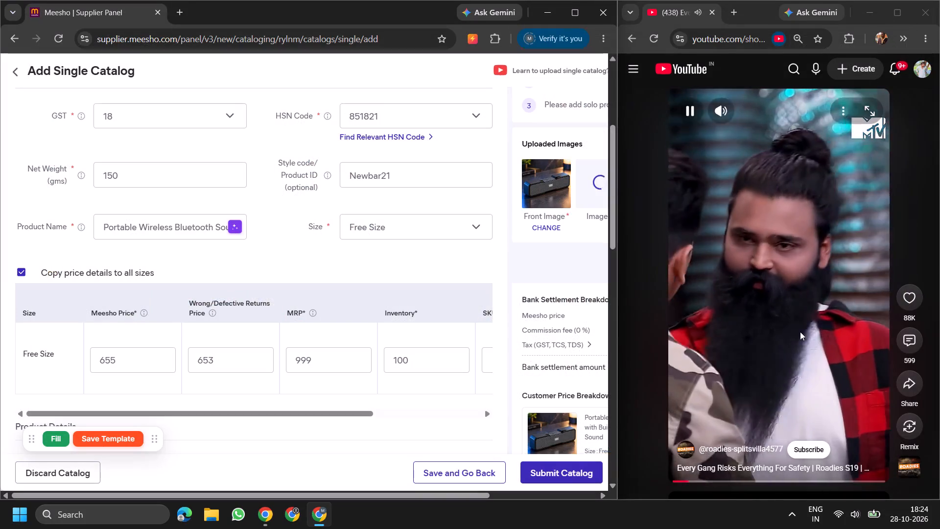
# Move on through the YouTube Shorts videos while the product images upload.
pyautogui.scroll(-1, 793, 287)
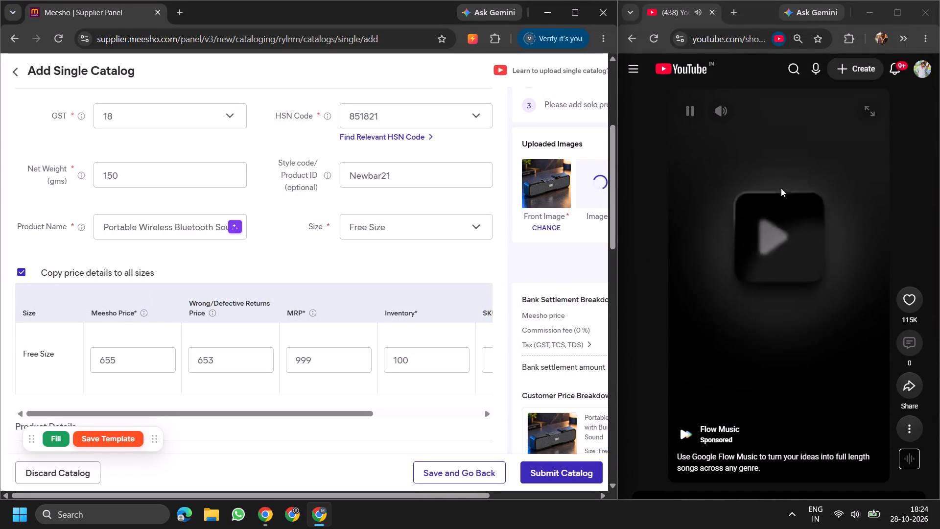
pyautogui.scroll(-1, 859, 200)
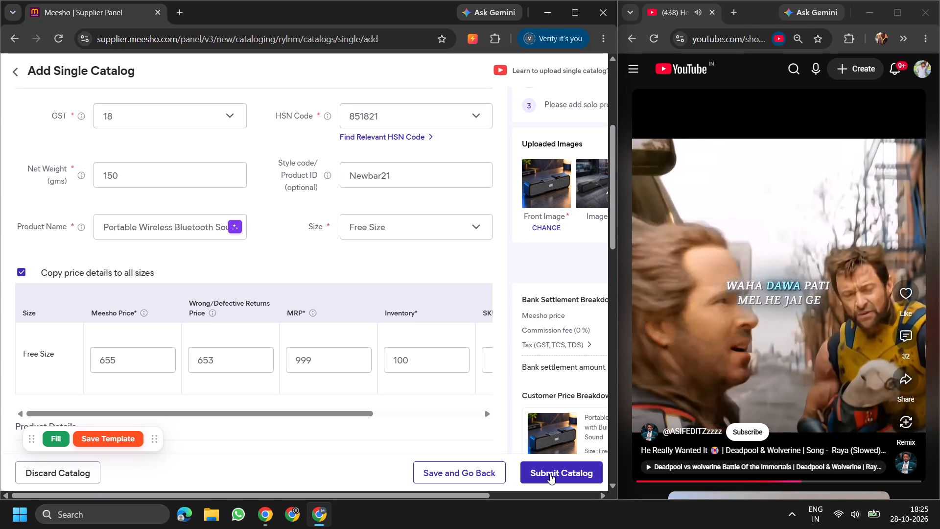
# Submit the soundbar catalog for quality check and proceed with the submission.
pyautogui.click(550, 474)
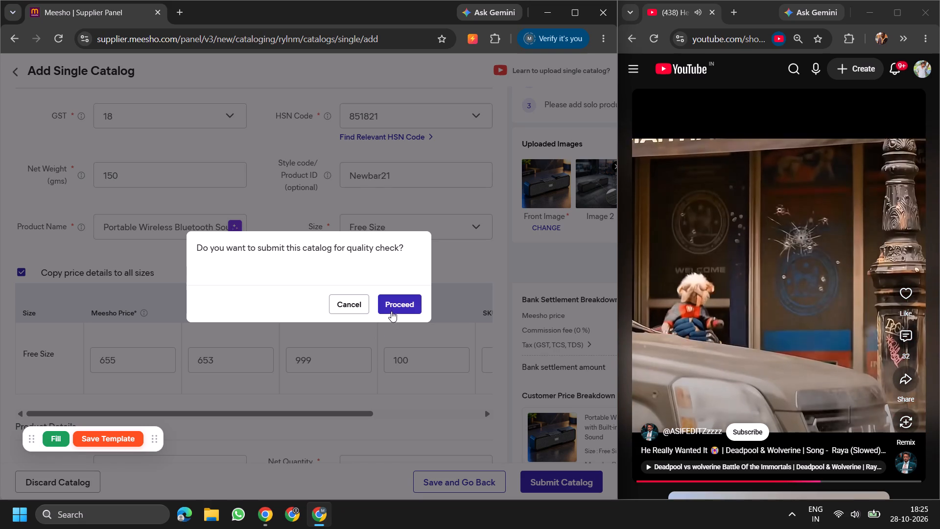
pyautogui.click(392, 311)
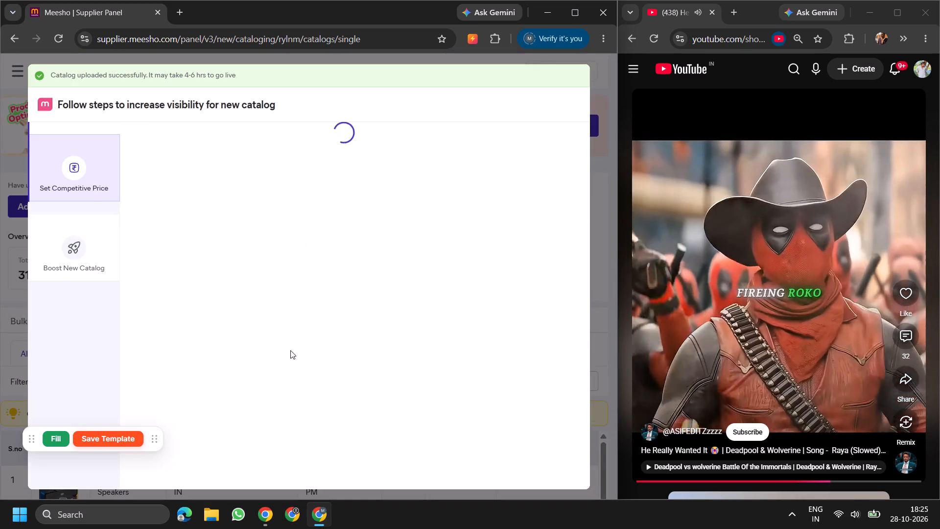